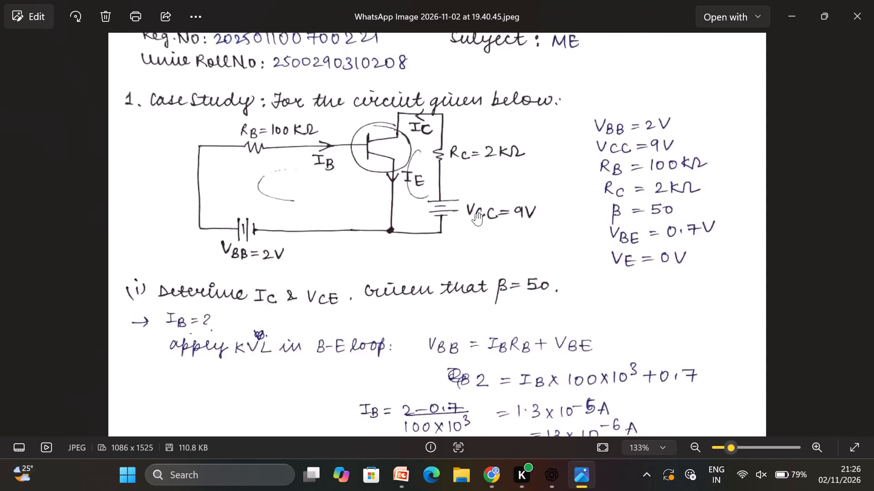
Examine the top of the handwritten Assignment-02 page, covering its heading and the case study circuit diagram with the given values.
{"action": "key", "text": "Up"}
{"action": "key", "text": "Up"}
{"action": "key", "text": "Up"}
{"action": "key", "text": "Up"}
{"action": "key", "text": "Up"}
{"action": "key", "text": "Up"}
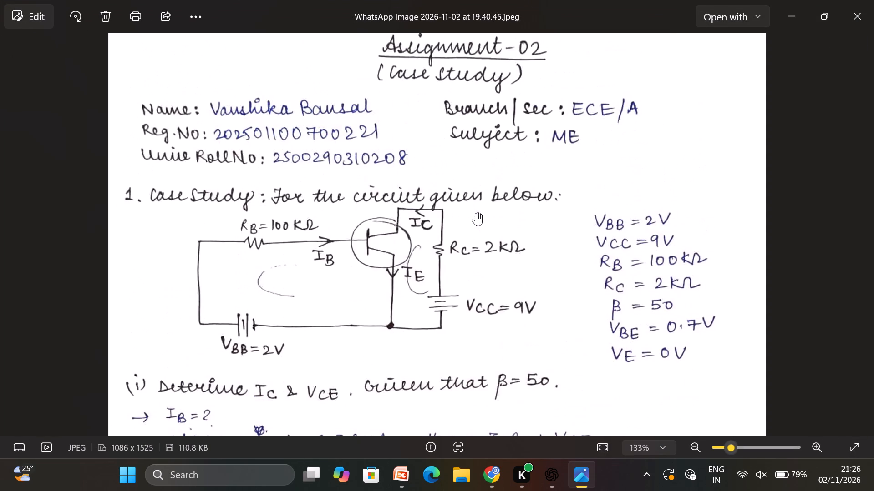
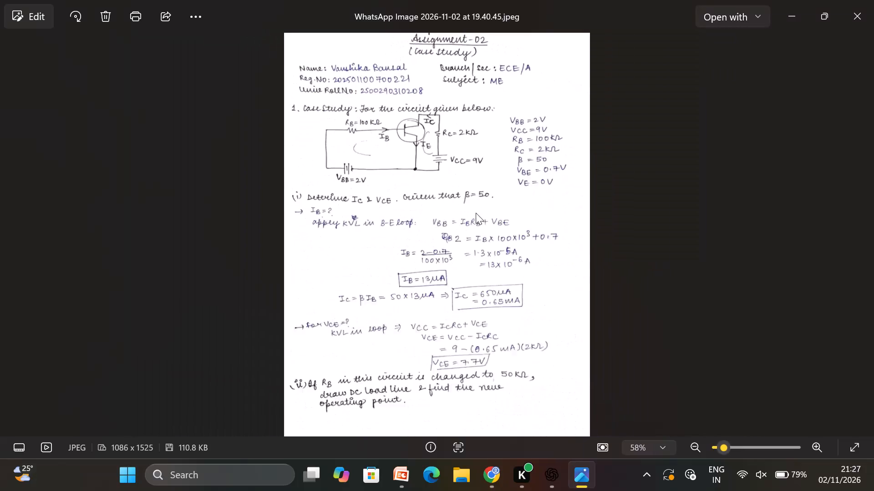
Examine the circuit diagram and the handwritten I_B, I_C and V_CE calculations in the assignment image at 100% size.
{"action": "scroll", "coordinate": [476, 213], "scroll_direction": "up", "scroll_amount": 6, "text": "ctrl"}
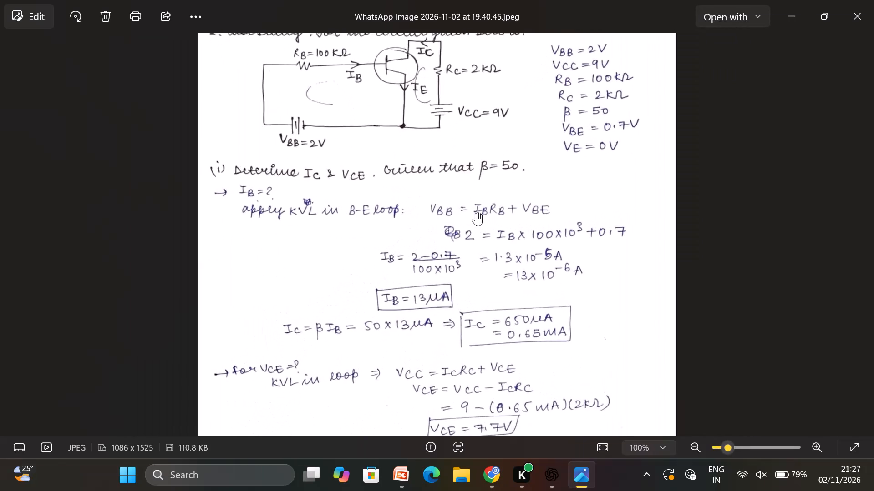
Examine the student details, problem statement and full circuit diagram above the calculations in the assignment image.
{"action": "key", "text": "Up"}
{"action": "key", "text": "Up"}
{"action": "key", "text": "Up"}
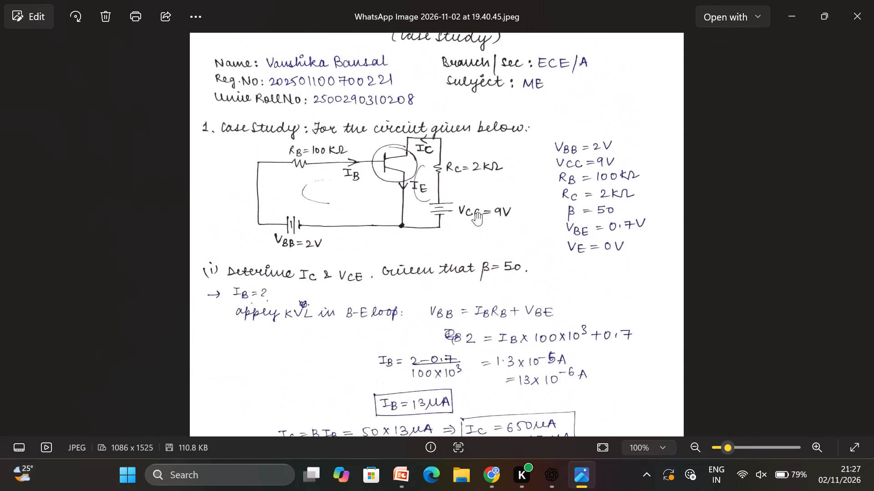
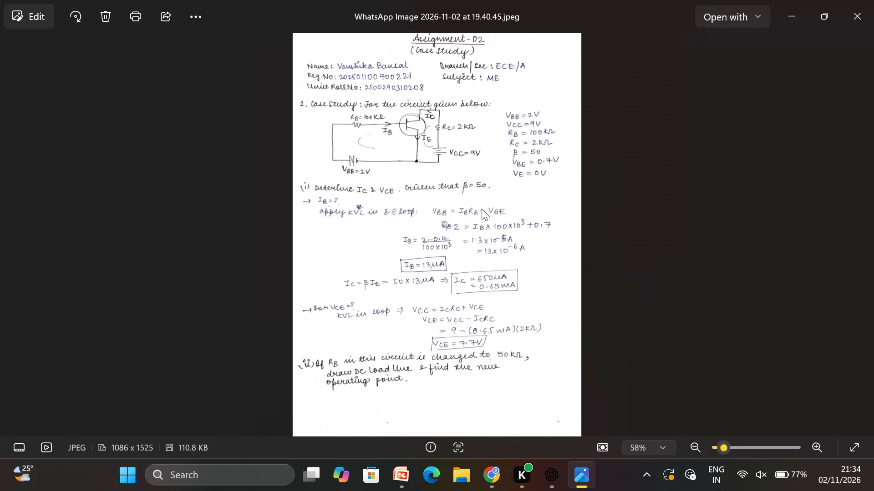
Examine the handwritten part (i) calculations at 100% size, continuing down to the part (ii) question about changing R_B to 50 kΩ.
{"action": "scroll", "coordinate": [482, 209], "scroll_direction": "up", "scroll_amount": 3, "text": "ctrl"}
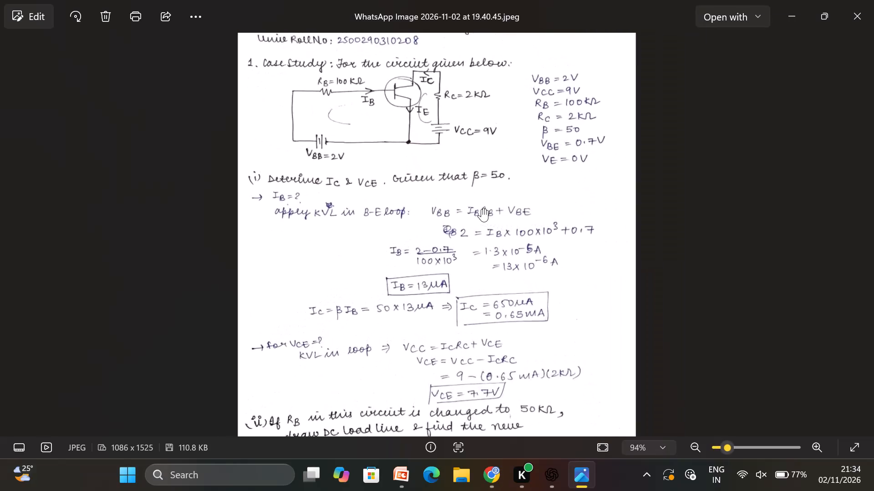
{"action": "scroll", "coordinate": [482, 209], "scroll_direction": "up", "scroll_amount": 3, "text": "ctrl"}
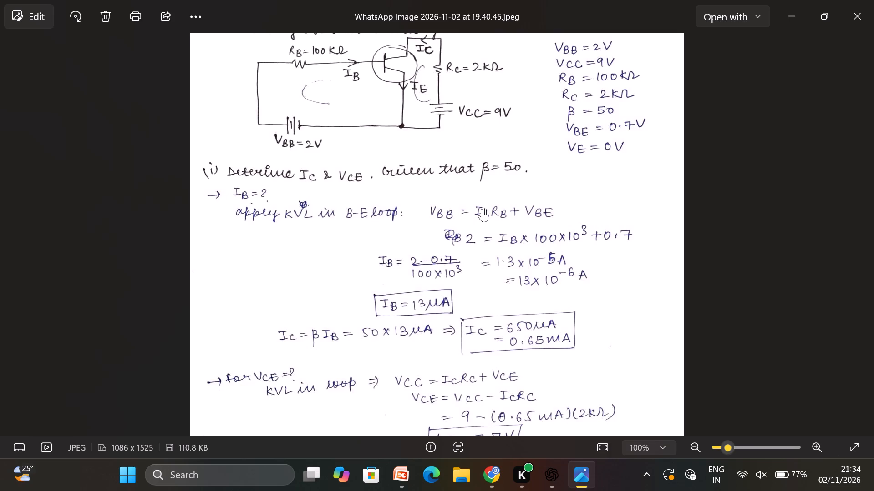
{"action": "key", "text": "Down"}
{"action": "key", "text": "Down"}
{"action": "key", "text": "Down"}
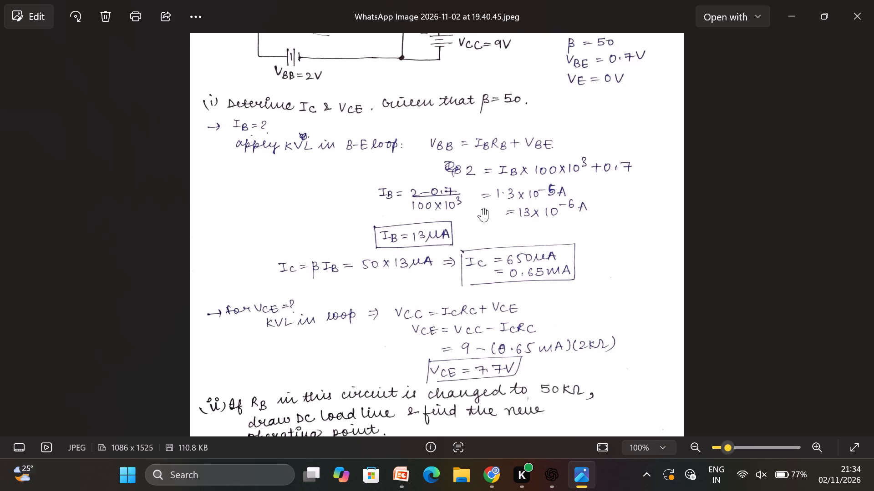
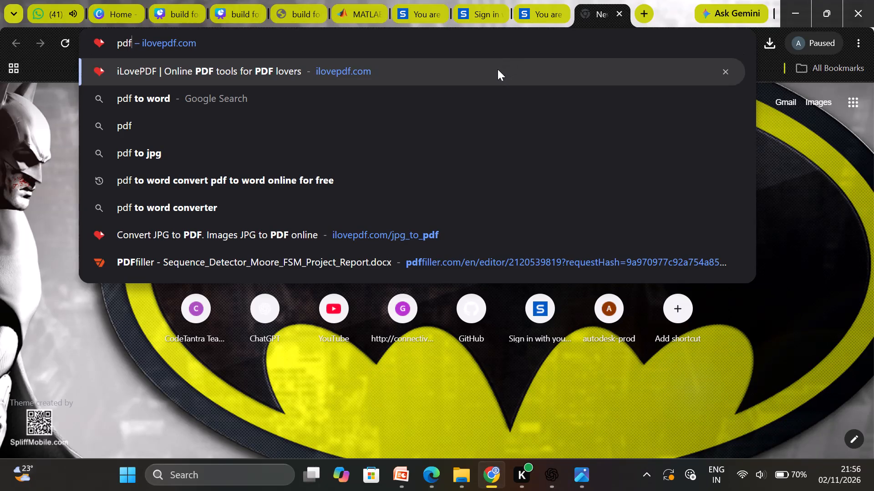
Replace the text in the new browser tab's address bar with the query "pdf to word" to look for a converter.
{"action": "key", "text": "BackSpace"}
{"action": "key", "text": "BackSpace"}
{"action": "key", "text": "BackSpace"}
{"action": "key", "text": "BackSpace"}
{"action": "key", "text": "BackSpace"}
{"action": "key", "text": "BackSpace"}
{"action": "key", "text": "BackSpace"}
{"action": "key", "text": "BackSpace"}
{"action": "key", "text": "BackSpace"}
{"action": "key", "text": "BackSpace"}
{"action": "key", "text": "BackSpace"}
{"action": "key", "text": "BackSpace"}
{"action": "key", "text": "BackSpace"}
{"action": "key", "text": "BackSpace"}
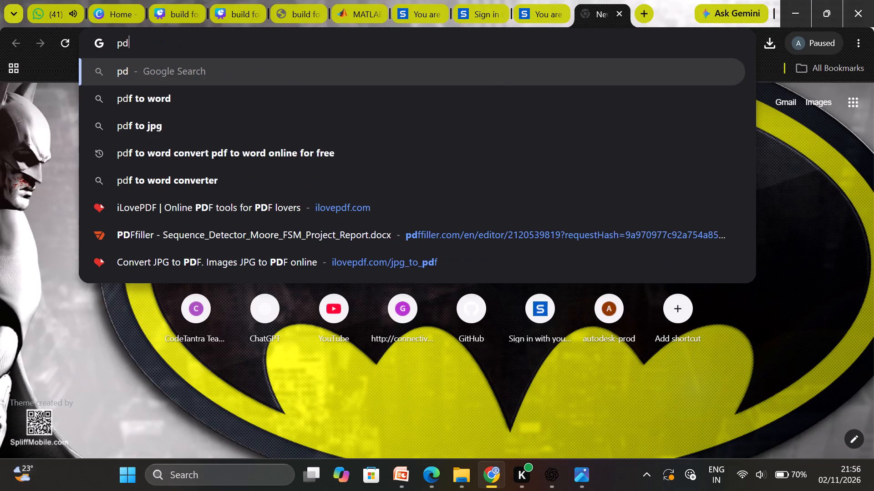
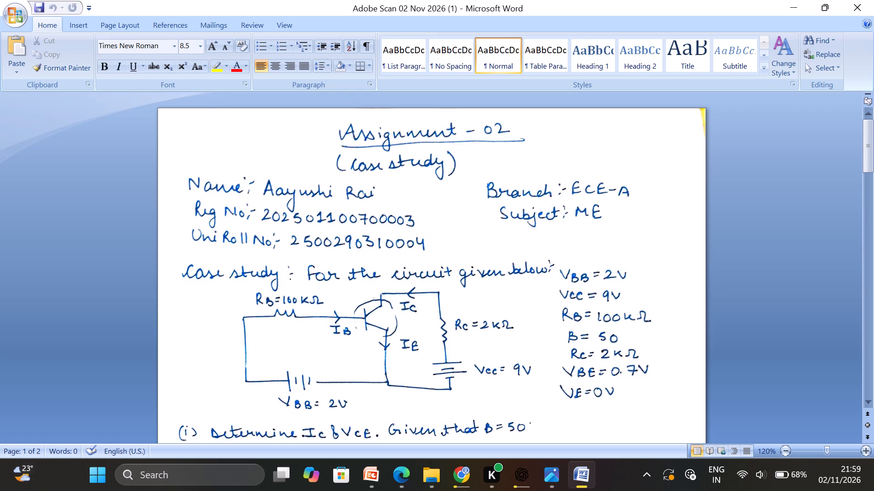
Examine both scanned pages of the converted assignment, checking the circuit calculations, DC load line and the free space below the graph.
{"action": "scroll", "coordinate": [650, 142], "scroll_direction": "down", "scroll_amount": 8}
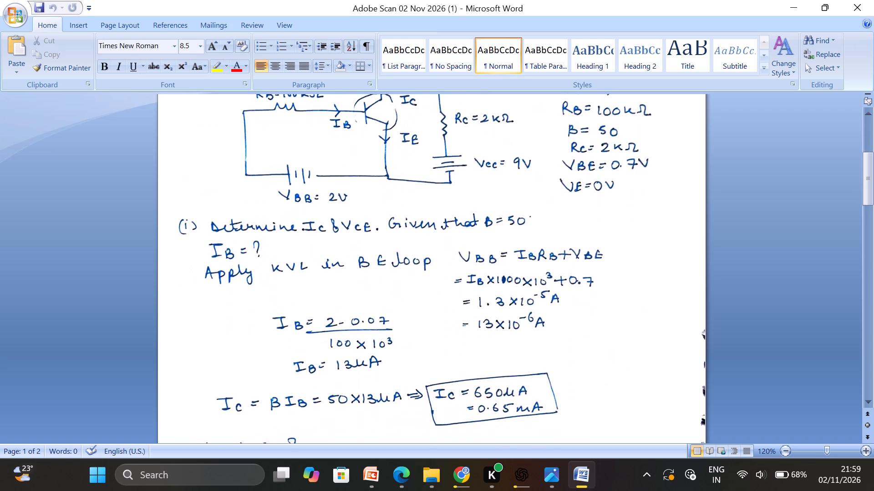
{"action": "scroll", "coordinate": [641, 144], "scroll_direction": "down", "scroll_amount": 20}
{"action": "scroll", "coordinate": [641, 144], "scroll_direction": "down", "scroll_amount": 20}
{"action": "scroll", "coordinate": [641, 144], "scroll_direction": "down", "scroll_amount": 20}
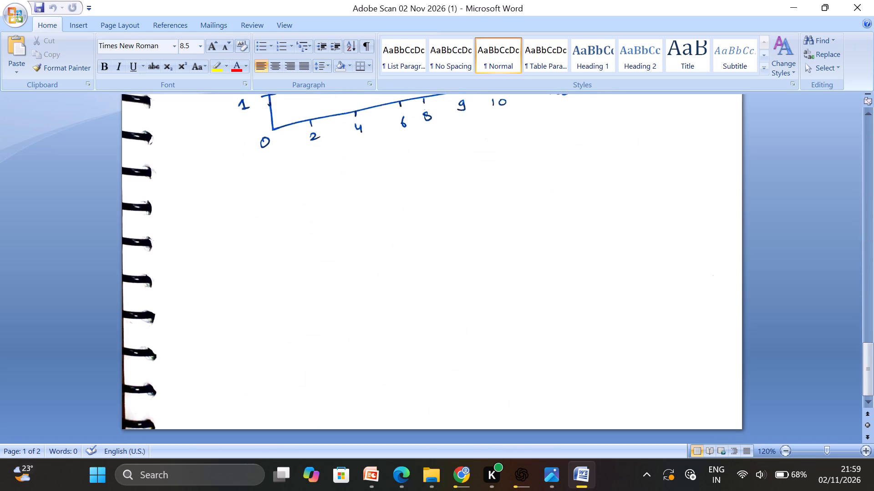
{"action": "left_click", "coordinate": [596, 224]}
{"action": "double_click", "coordinate": [381, 272]}
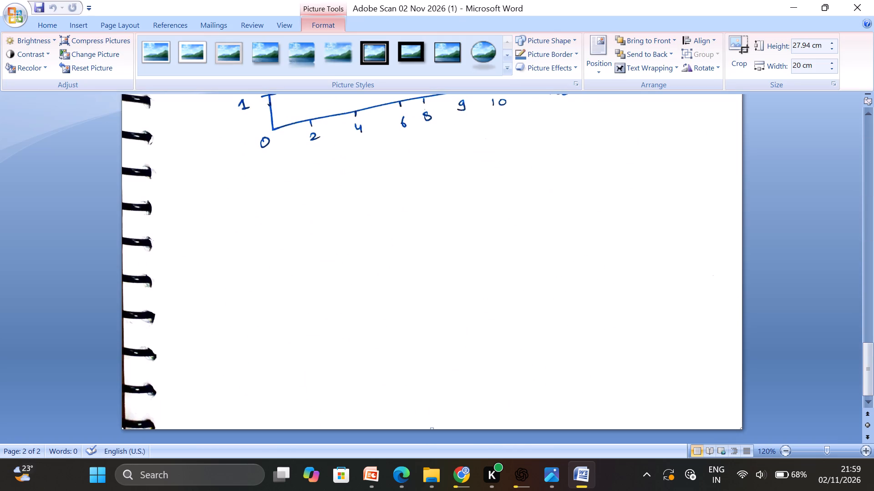
{"action": "left_click", "coordinate": [221, 357]}
{"action": "scroll", "coordinate": [221, 356], "scroll_direction": "up", "scroll_amount": 20}
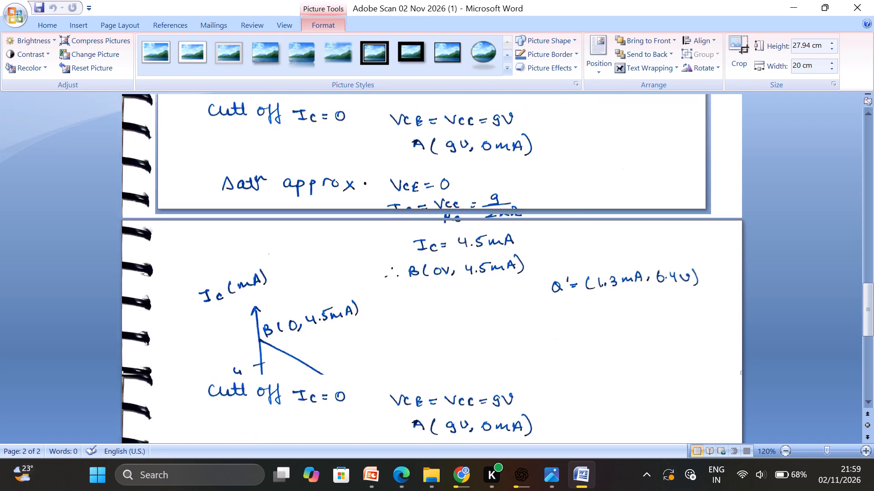
{"action": "scroll", "coordinate": [221, 356], "scroll_direction": "up", "scroll_amount": 13}
{"action": "scroll", "coordinate": [221, 356], "scroll_direction": "down", "scroll_amount": 20}
{"action": "scroll", "coordinate": [221, 356], "scroll_direction": "down", "scroll_amount": 2}
{"action": "scroll", "coordinate": [221, 356], "scroll_direction": "up", "scroll_amount": 2}
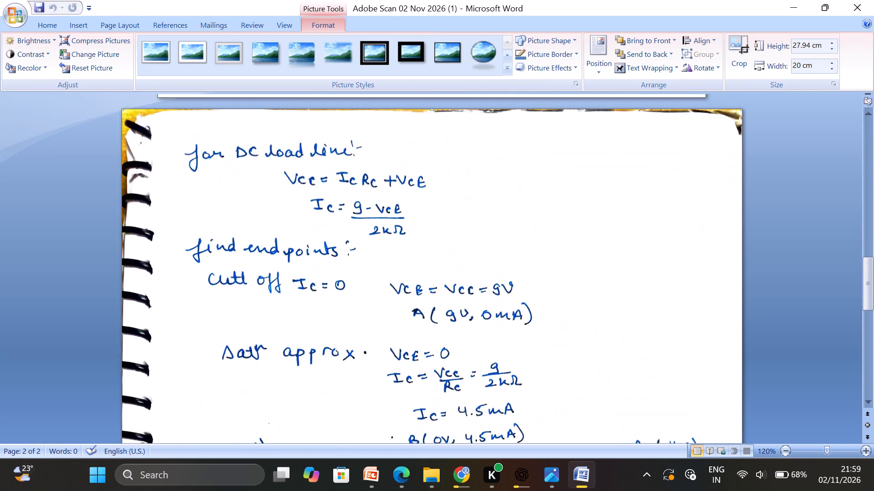
{"action": "scroll", "coordinate": [221, 356], "scroll_direction": "up", "scroll_amount": 4}
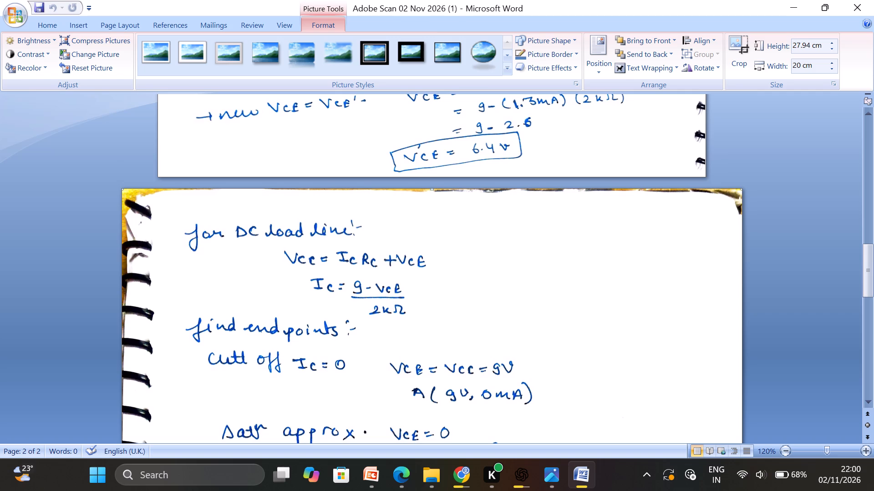
{"action": "scroll", "coordinate": [221, 356], "scroll_direction": "down", "scroll_amount": 18}
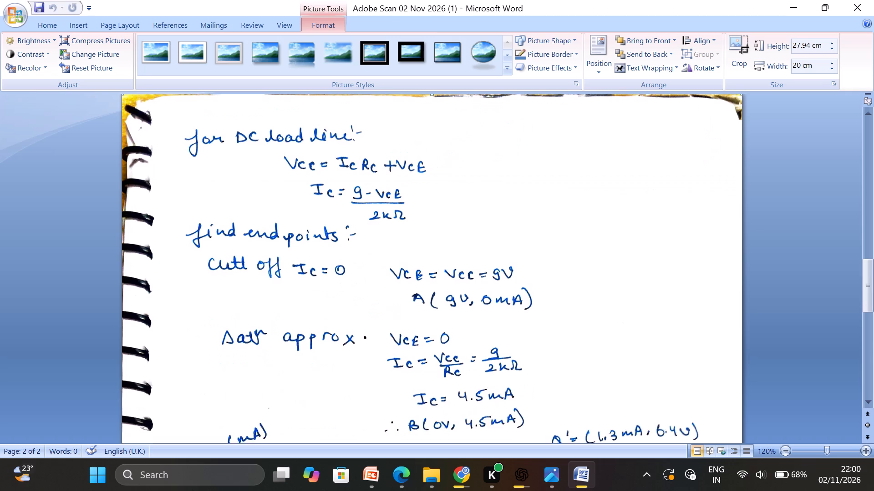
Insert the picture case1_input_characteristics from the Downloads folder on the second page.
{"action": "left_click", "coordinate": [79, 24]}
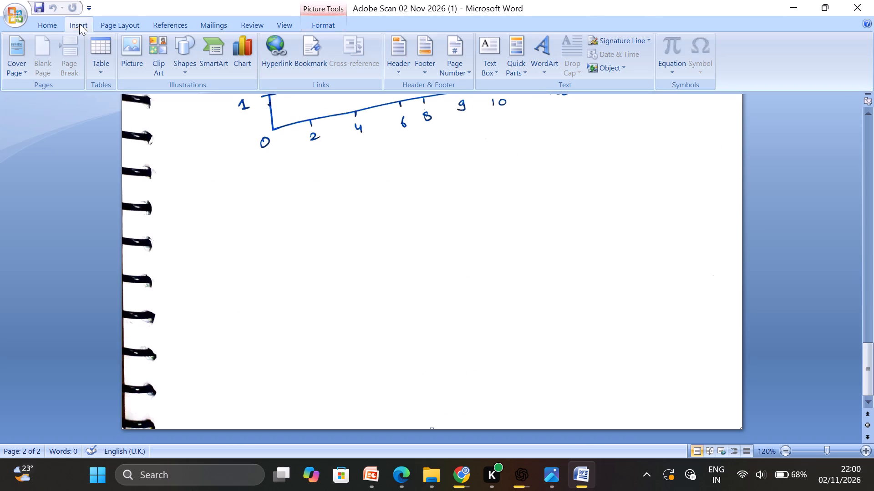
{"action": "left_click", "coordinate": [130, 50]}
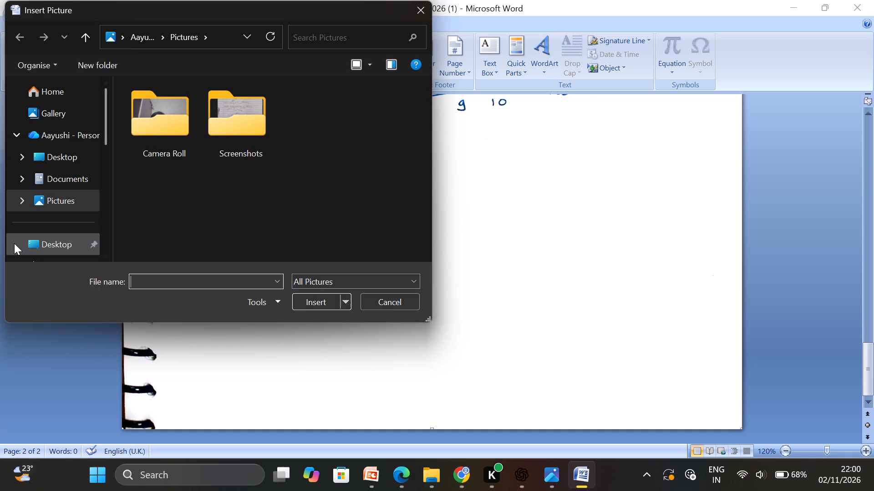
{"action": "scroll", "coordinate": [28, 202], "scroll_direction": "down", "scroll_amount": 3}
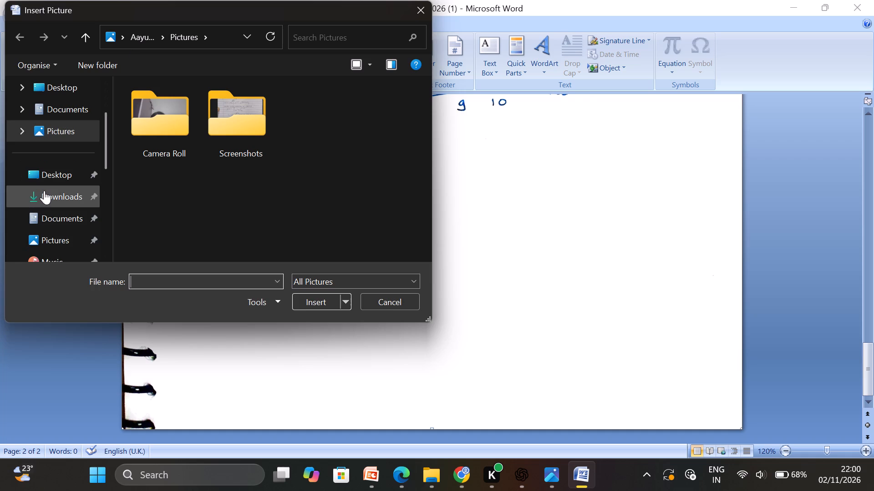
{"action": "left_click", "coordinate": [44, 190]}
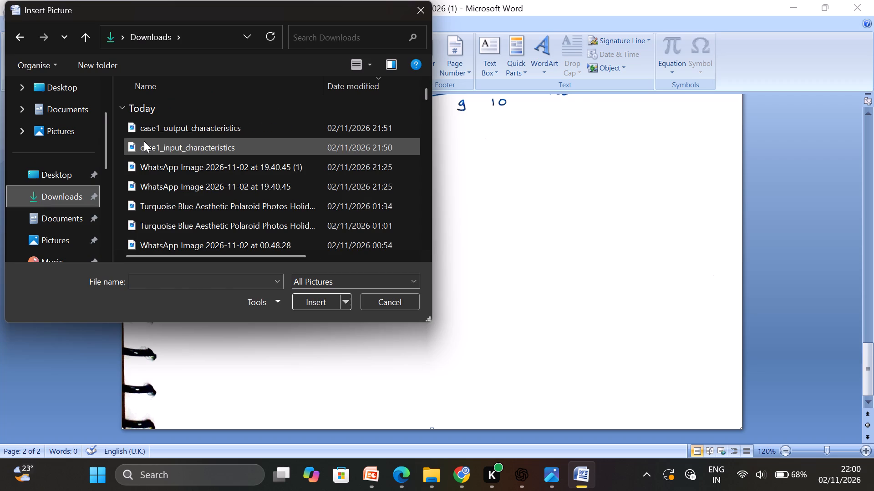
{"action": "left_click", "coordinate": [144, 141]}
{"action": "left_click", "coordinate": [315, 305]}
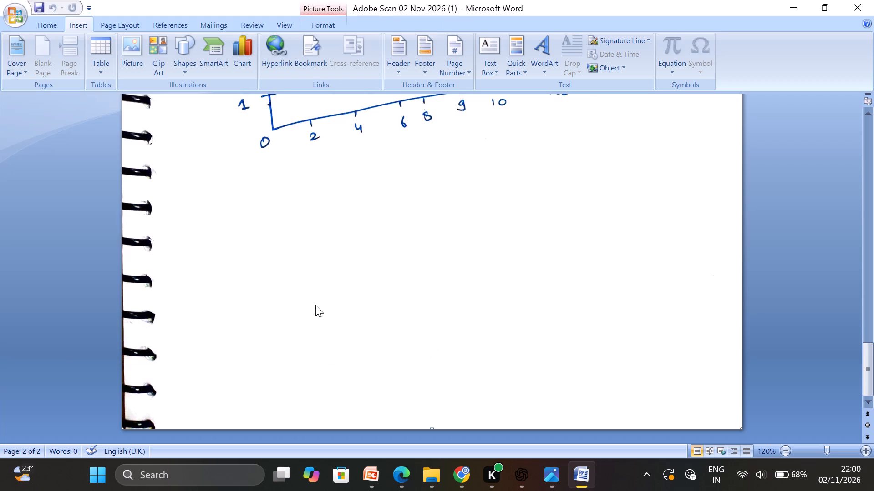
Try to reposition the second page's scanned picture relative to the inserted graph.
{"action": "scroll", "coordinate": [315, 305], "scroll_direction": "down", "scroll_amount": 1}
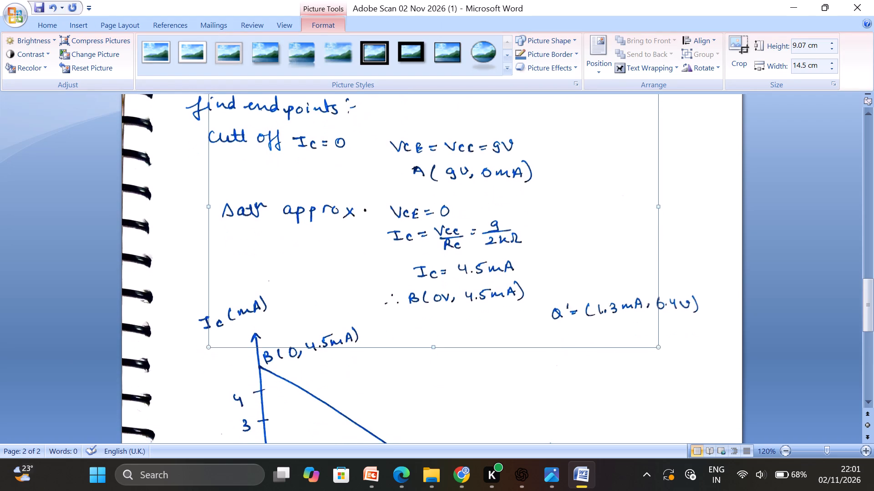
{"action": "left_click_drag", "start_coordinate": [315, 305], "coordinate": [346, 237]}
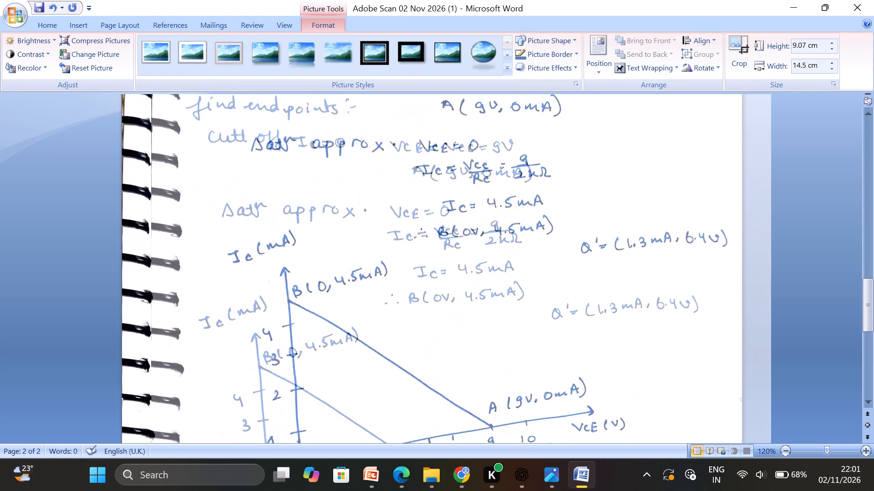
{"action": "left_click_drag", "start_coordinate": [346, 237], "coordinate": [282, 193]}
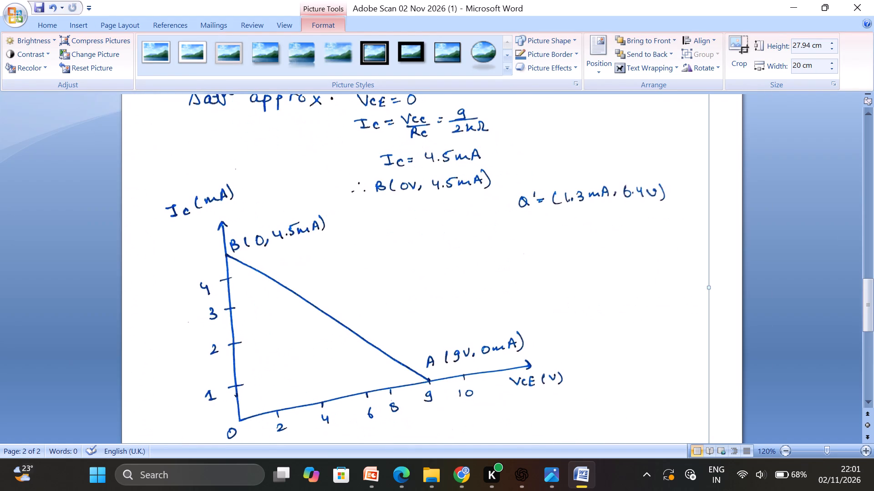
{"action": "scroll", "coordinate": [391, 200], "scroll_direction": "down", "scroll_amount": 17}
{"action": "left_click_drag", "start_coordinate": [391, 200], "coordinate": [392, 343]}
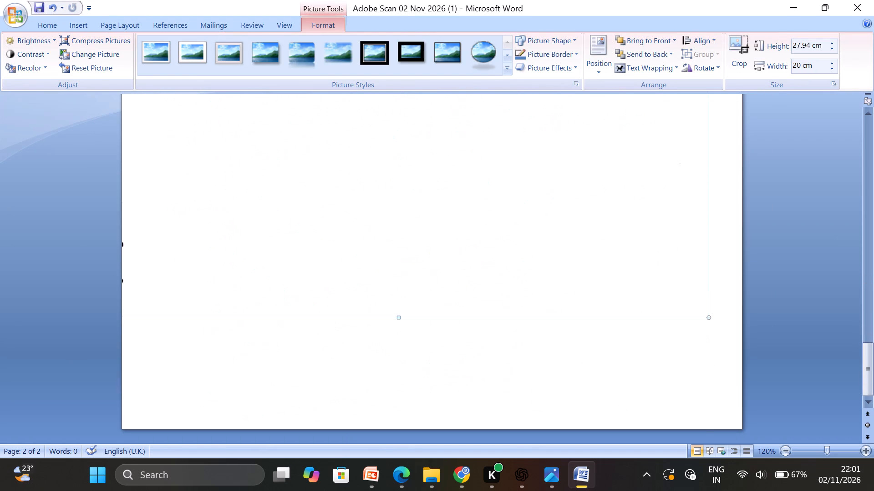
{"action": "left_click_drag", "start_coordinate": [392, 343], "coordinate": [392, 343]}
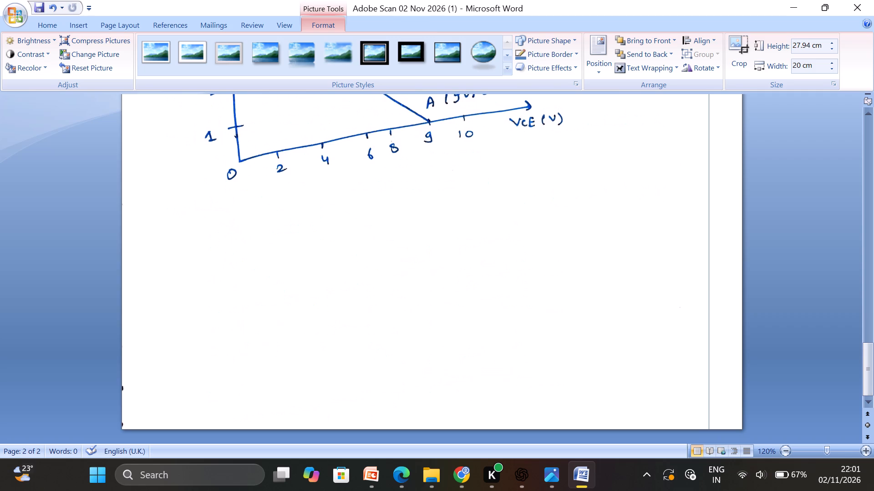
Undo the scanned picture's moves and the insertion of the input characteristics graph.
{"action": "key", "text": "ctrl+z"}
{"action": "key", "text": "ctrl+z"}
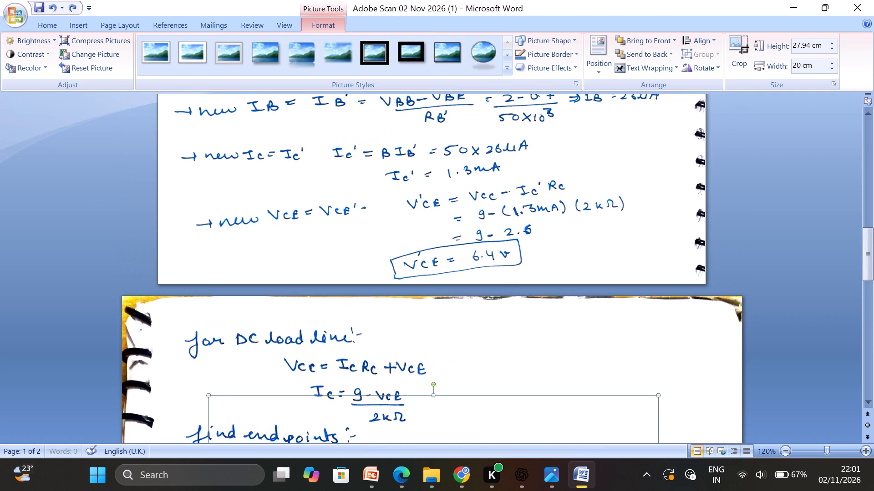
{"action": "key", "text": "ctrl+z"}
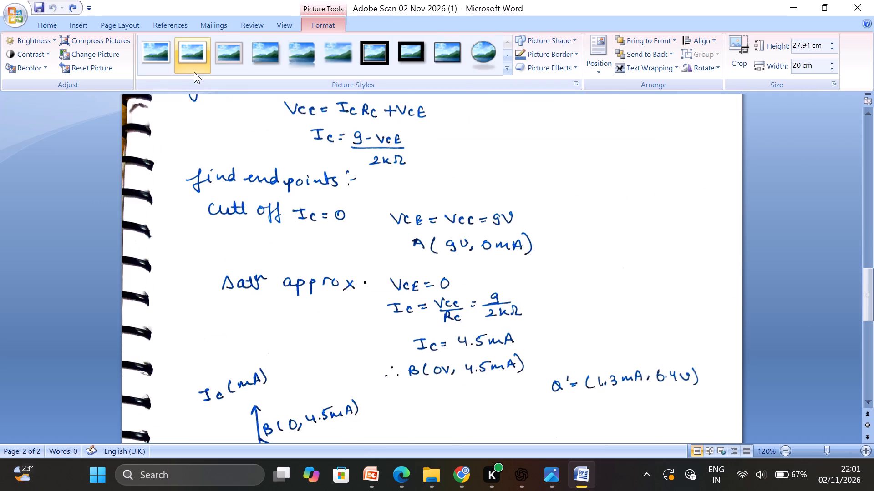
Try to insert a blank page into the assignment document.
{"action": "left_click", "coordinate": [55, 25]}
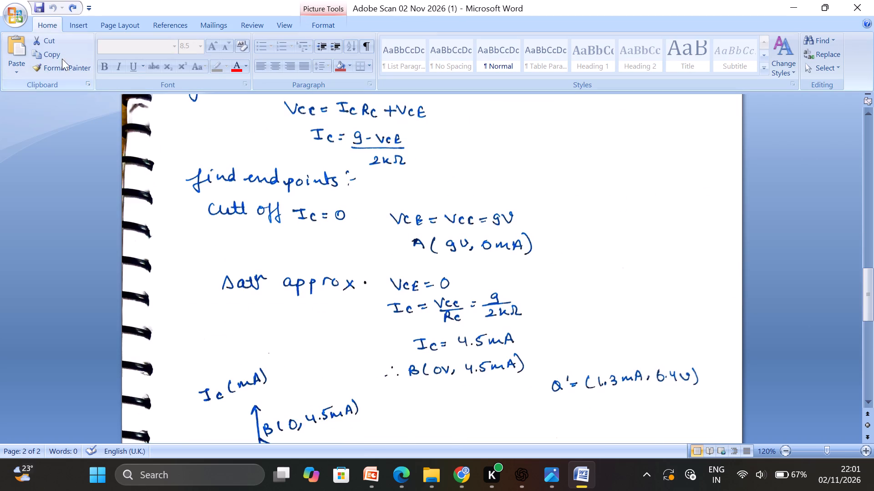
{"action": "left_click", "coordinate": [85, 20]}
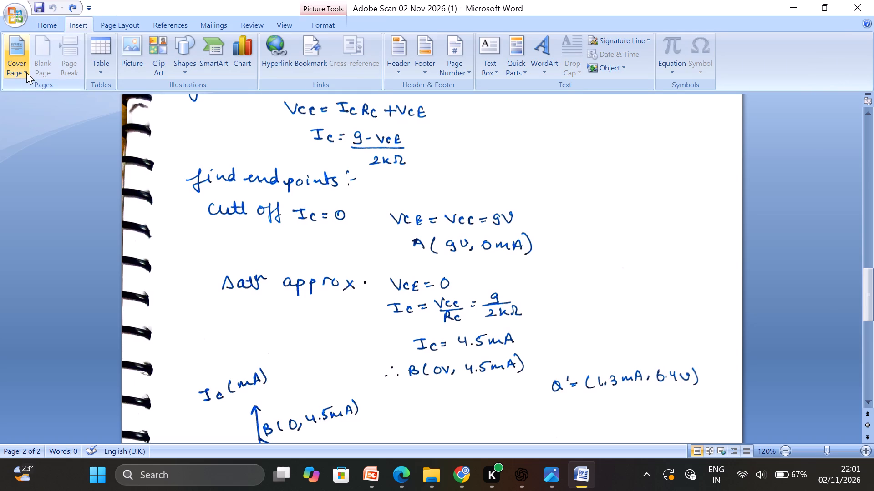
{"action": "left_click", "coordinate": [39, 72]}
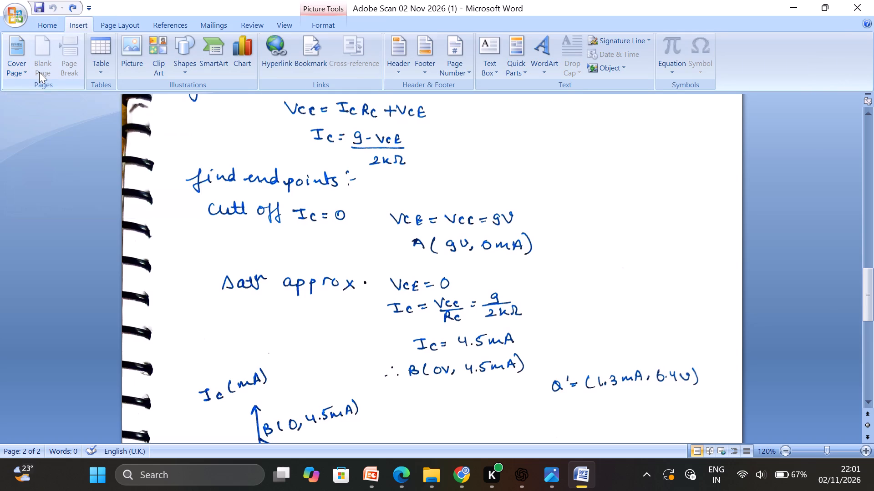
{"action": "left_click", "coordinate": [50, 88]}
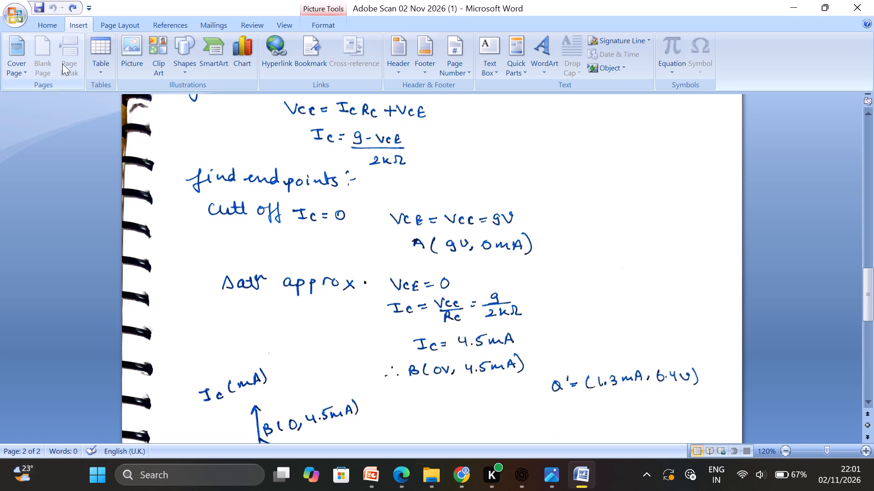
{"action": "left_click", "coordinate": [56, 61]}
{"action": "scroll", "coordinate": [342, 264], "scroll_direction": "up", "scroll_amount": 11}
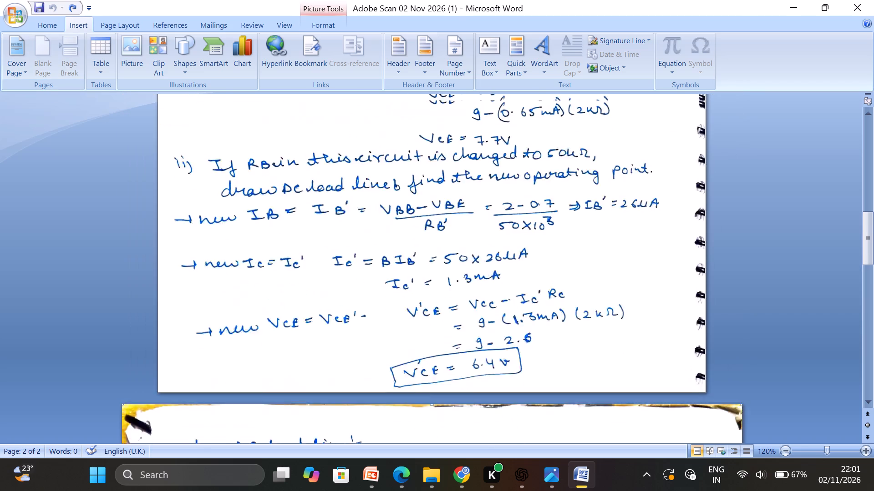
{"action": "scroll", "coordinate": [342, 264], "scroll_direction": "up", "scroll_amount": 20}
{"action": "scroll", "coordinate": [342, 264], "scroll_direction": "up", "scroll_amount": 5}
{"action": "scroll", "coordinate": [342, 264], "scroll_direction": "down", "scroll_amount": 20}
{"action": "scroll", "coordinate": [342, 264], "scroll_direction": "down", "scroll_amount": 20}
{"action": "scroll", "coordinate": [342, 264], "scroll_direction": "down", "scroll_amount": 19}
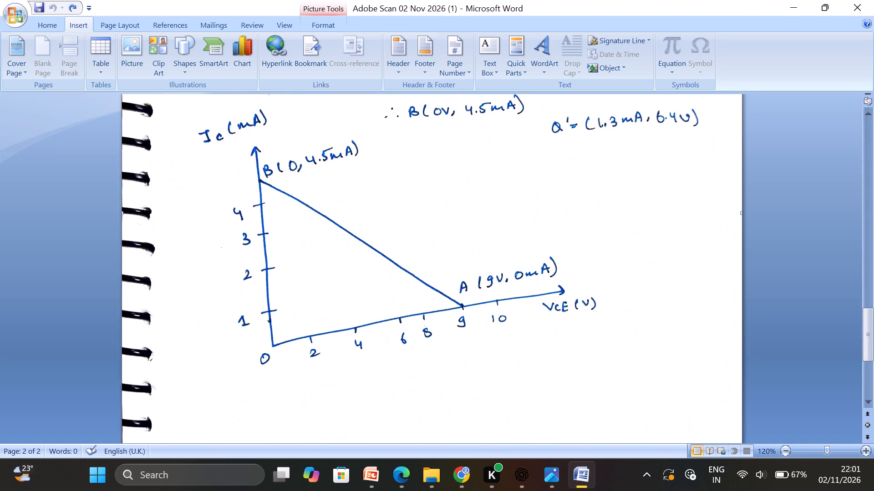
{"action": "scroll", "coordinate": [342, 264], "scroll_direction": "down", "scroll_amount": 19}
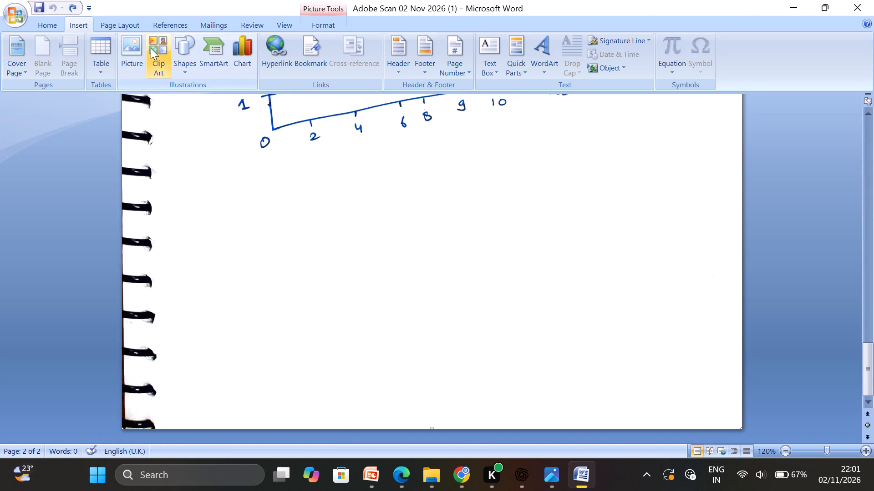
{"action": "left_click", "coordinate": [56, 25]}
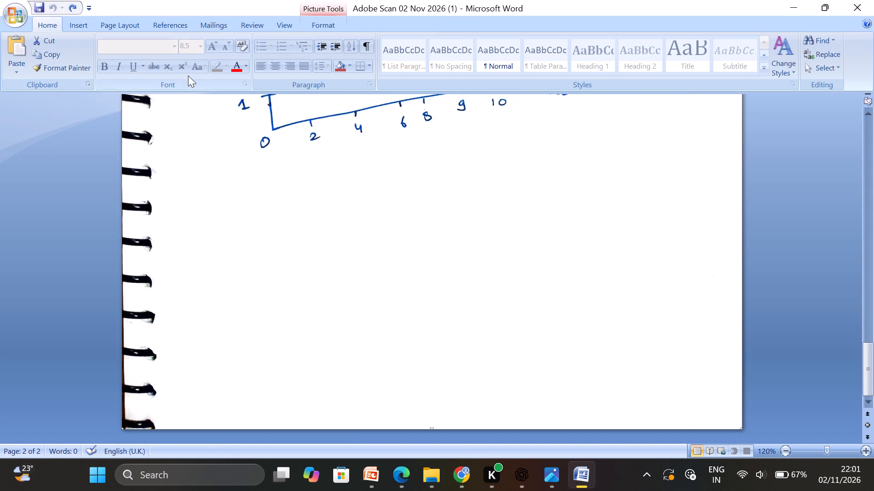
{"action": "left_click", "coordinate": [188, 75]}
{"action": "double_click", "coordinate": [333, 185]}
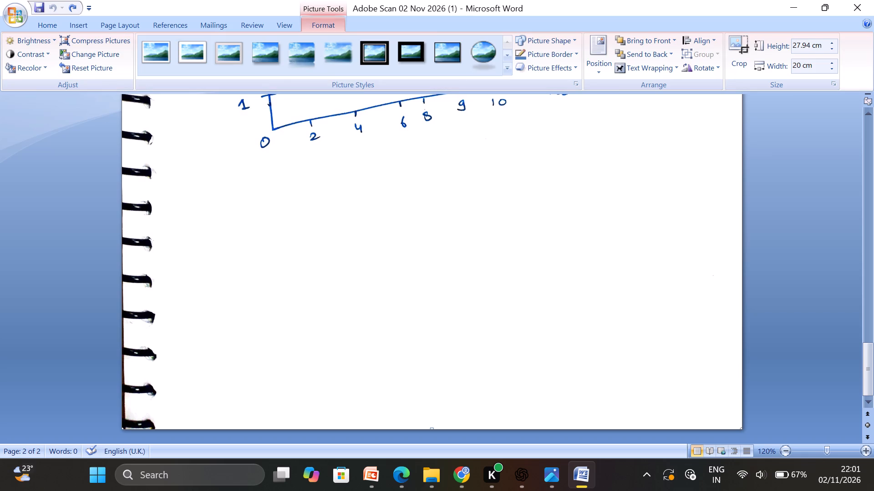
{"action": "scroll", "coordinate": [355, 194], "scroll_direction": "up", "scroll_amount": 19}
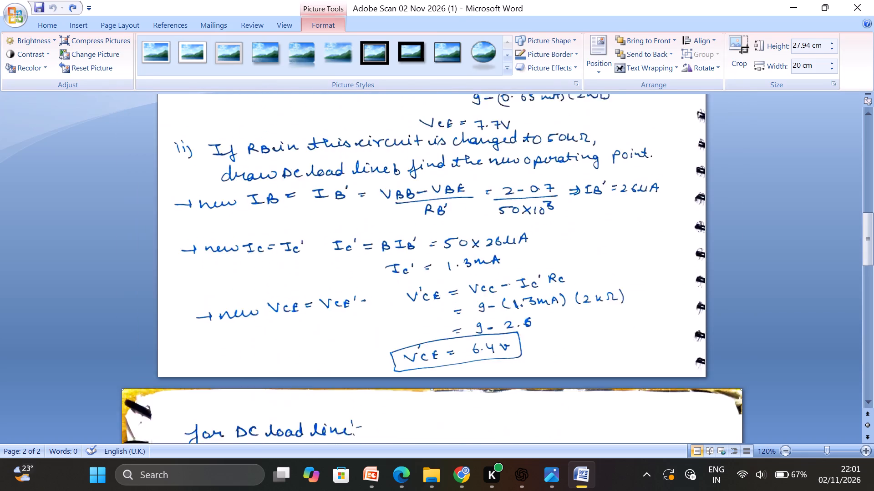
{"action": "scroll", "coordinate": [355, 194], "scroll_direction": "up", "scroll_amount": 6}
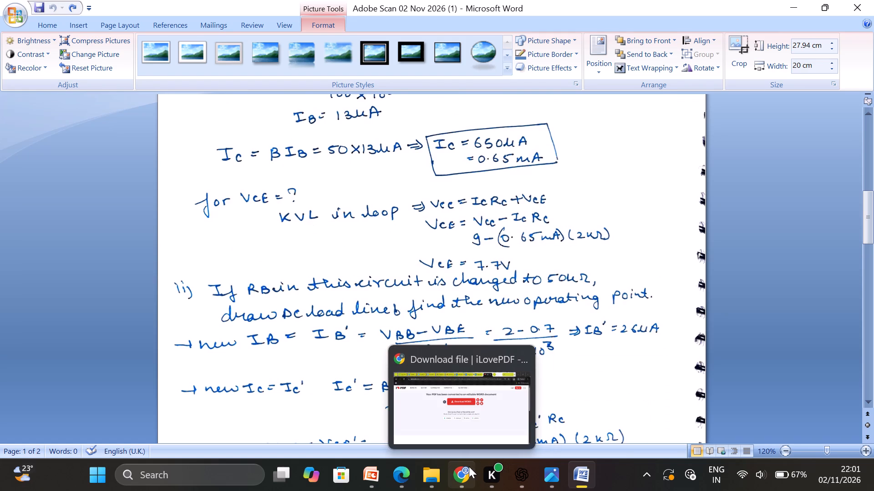
Switch to Chrome, search for "jpg to pdf" in a new tab and open iLovePDF's JPG to PDF converter.
{"action": "left_click", "coordinate": [474, 427]}
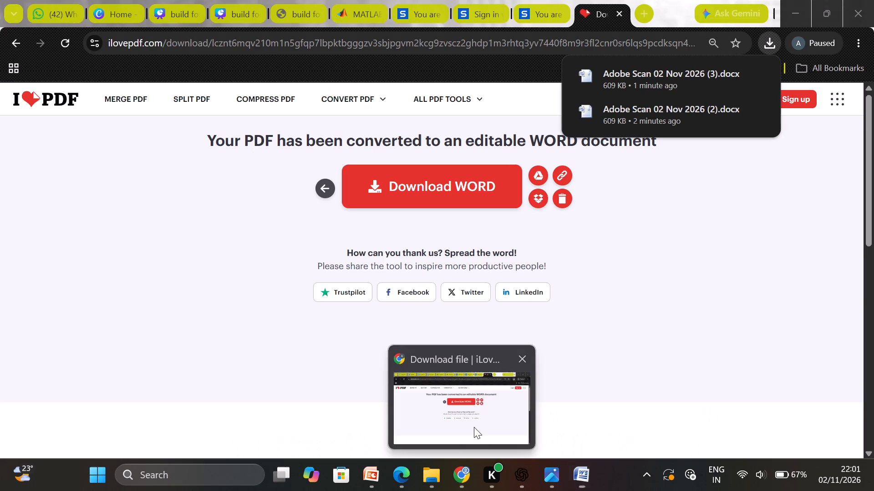
{"action": "left_click", "coordinate": [645, 16]}
{"action": "left_click", "coordinate": [571, 42]}
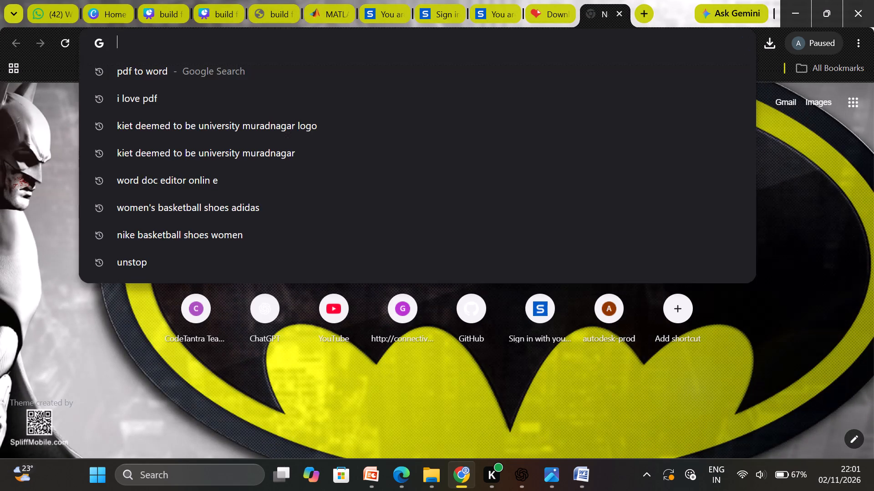
{"action": "type", "text": "jpdg"}
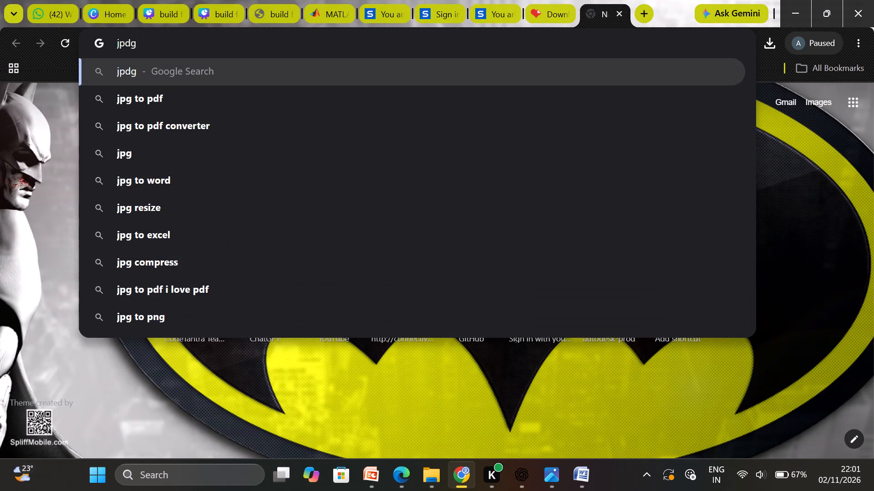
{"action": "key", "text": "BackSpace"}
{"action": "key", "text": "BackSpace"}
{"action": "type", "text": "g to"}
{"action": "key", "text": "space"}
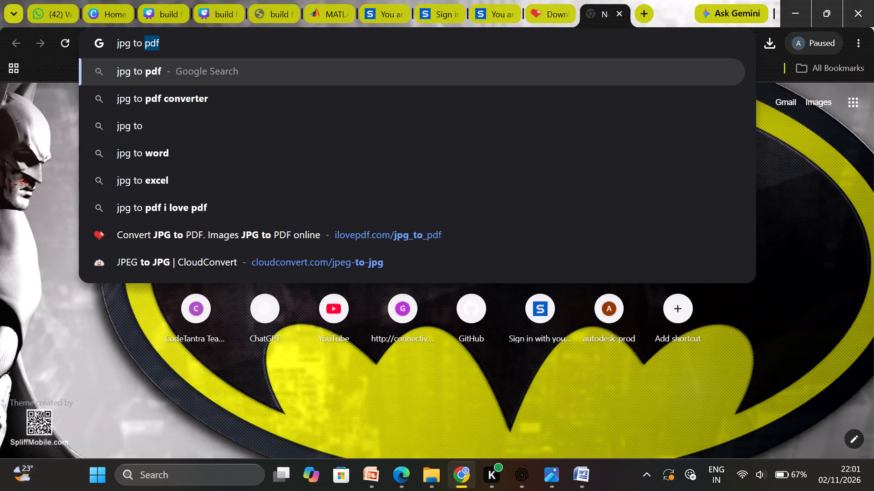
{"action": "left_click", "coordinate": [501, 70]}
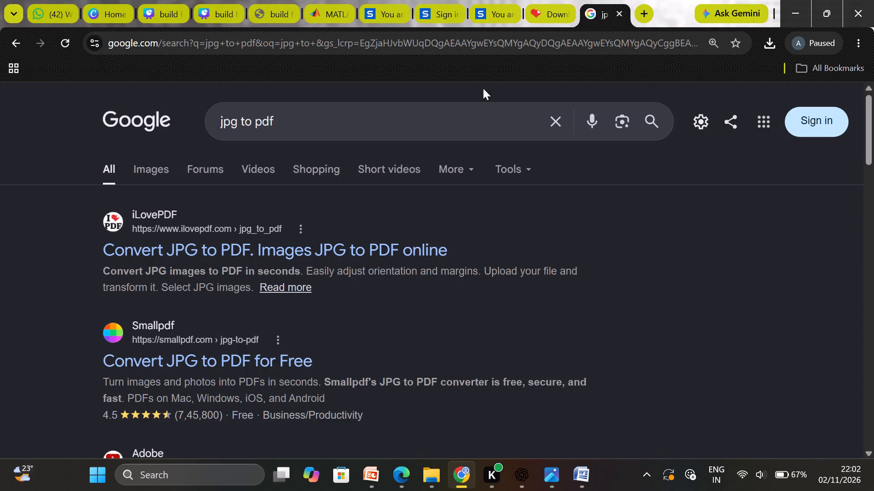
{"action": "left_click", "coordinate": [357, 248]}
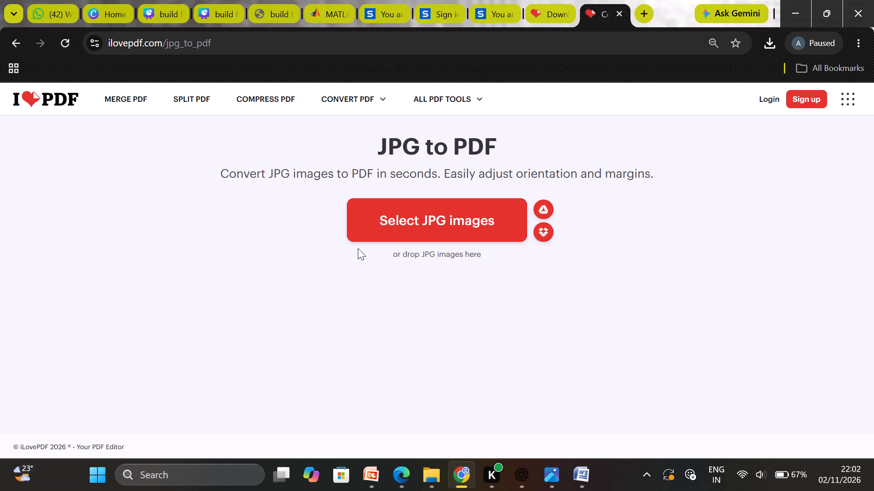
{"action": "left_click", "coordinate": [391, 228]}
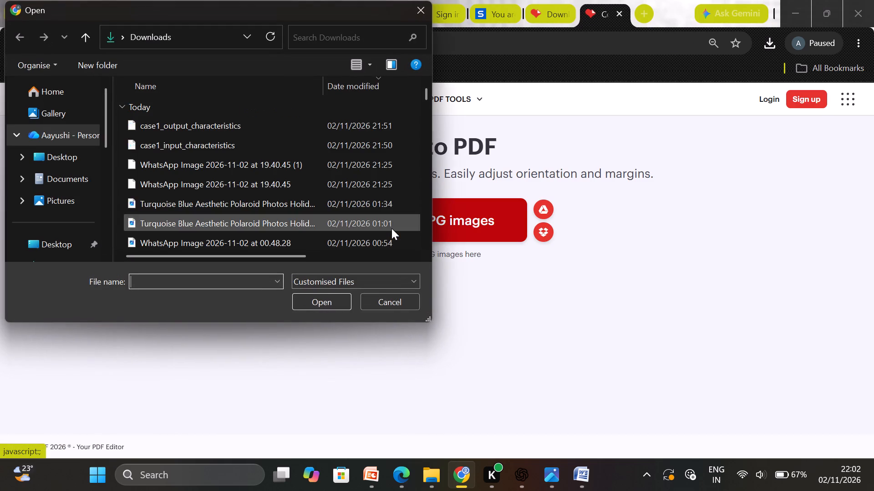
{"action": "left_click", "coordinate": [254, 137]}
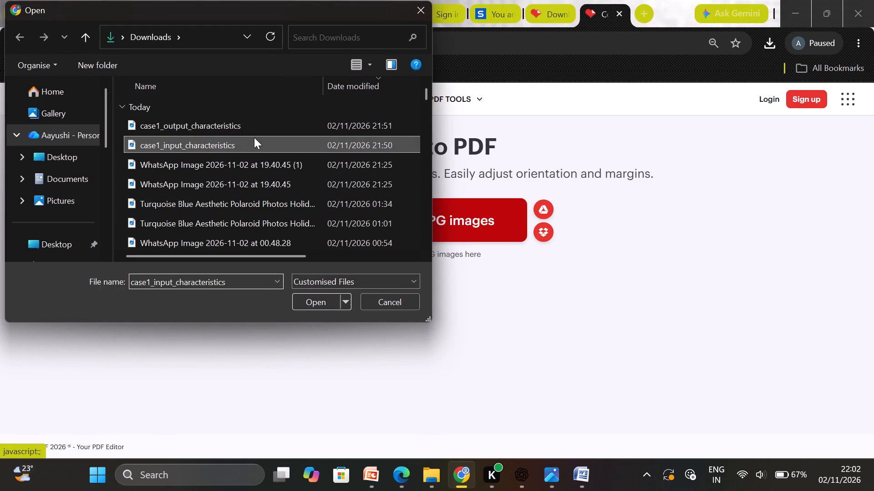
{"action": "left_click", "coordinate": [310, 296]}
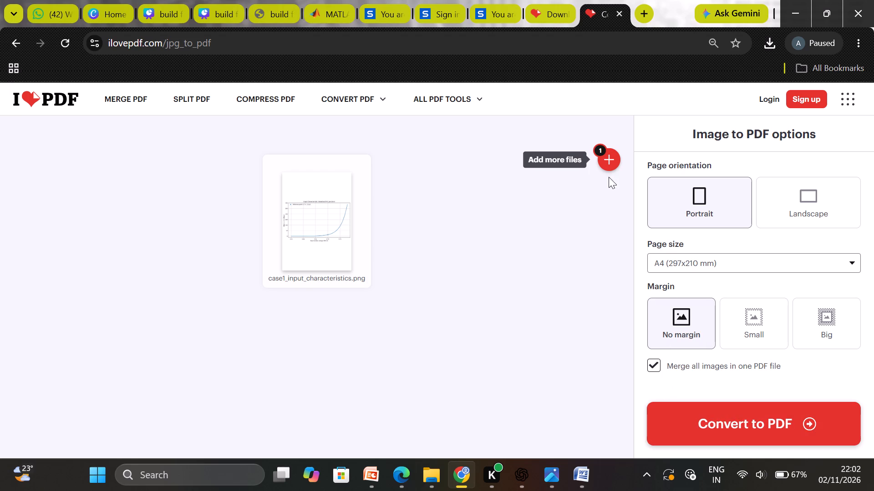
{"action": "left_click", "coordinate": [609, 162]}
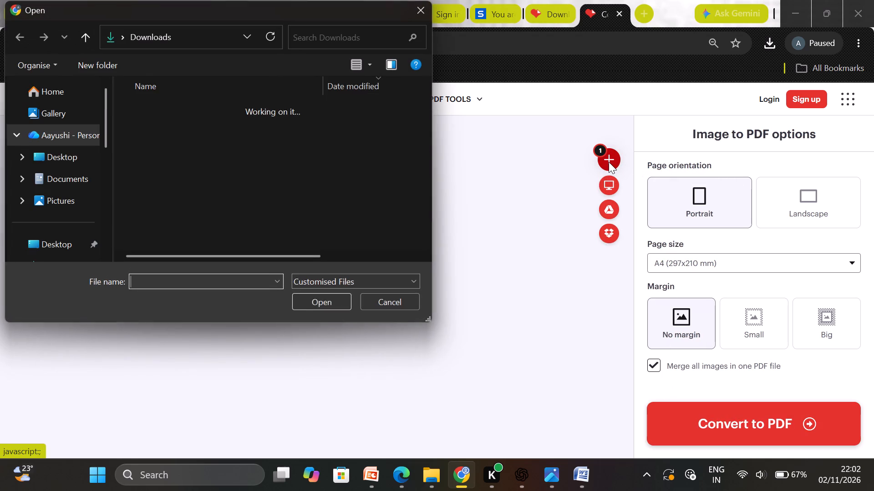
{"action": "left_click", "coordinate": [315, 125]}
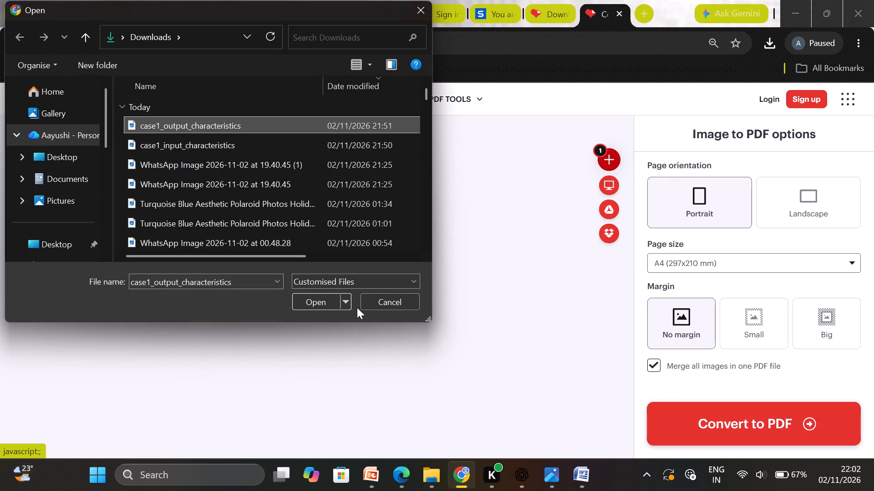
{"action": "left_click", "coordinate": [329, 306]}
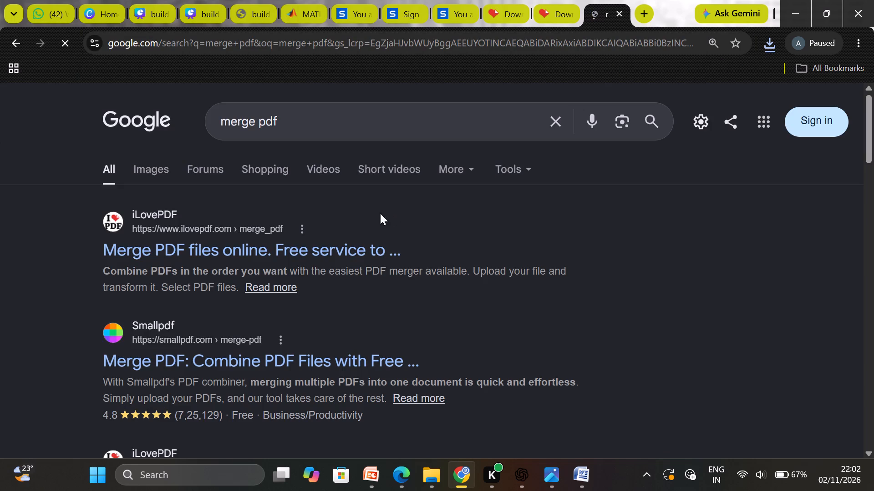
{"action": "left_click", "coordinate": [348, 246]}
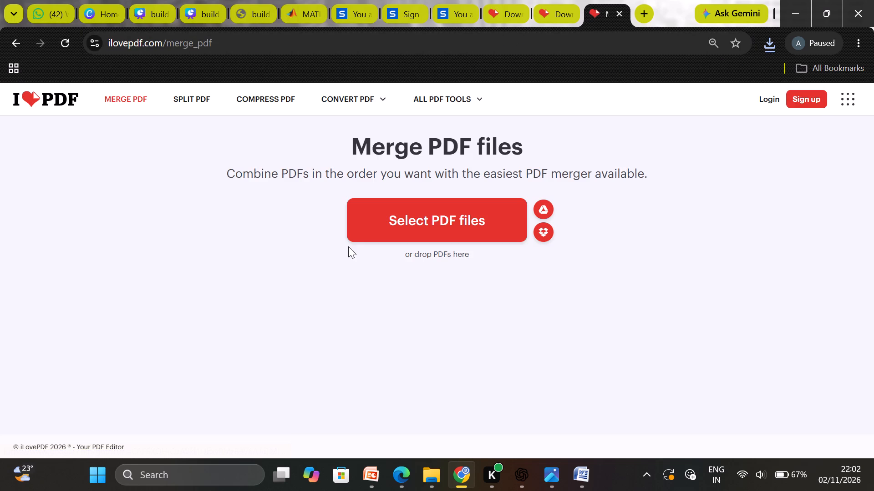
Merge the PDFs Adobe Scan 02 Nov 2026 and case1_input_characteristics from Downloads, with the scan first.
{"action": "left_click", "coordinate": [410, 217]}
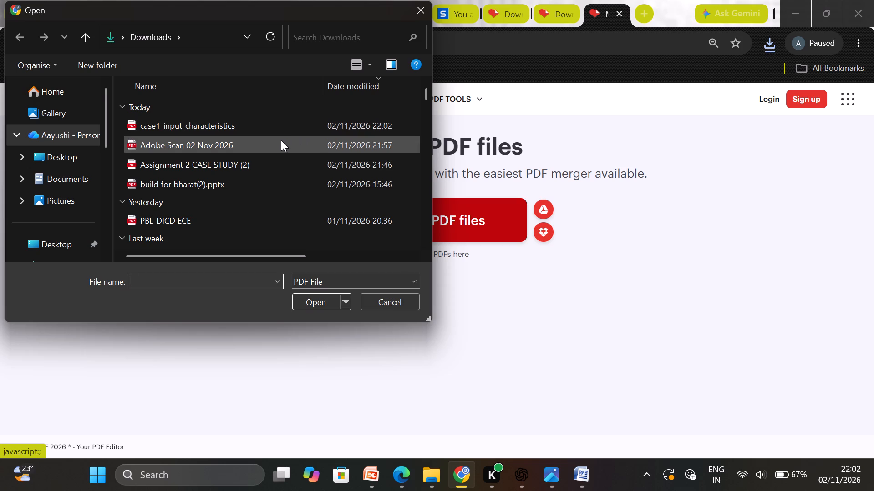
{"action": "left_click", "coordinate": [249, 146]}
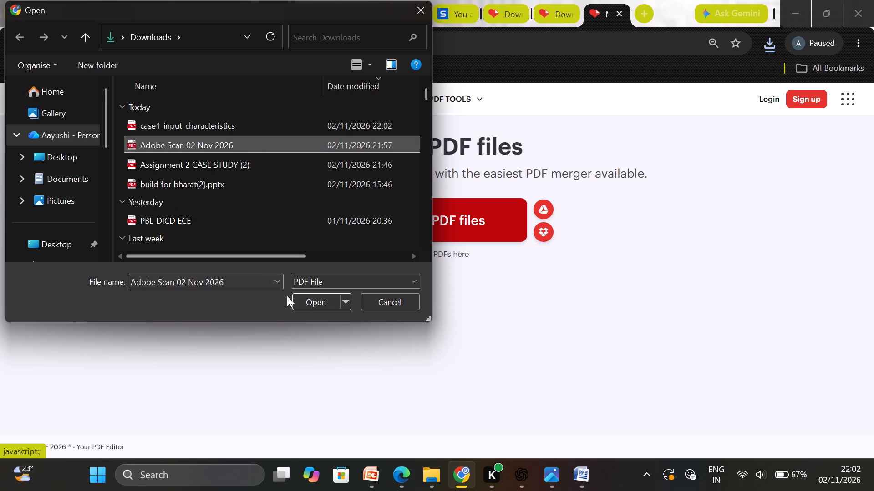
{"action": "left_click", "coordinate": [303, 301]}
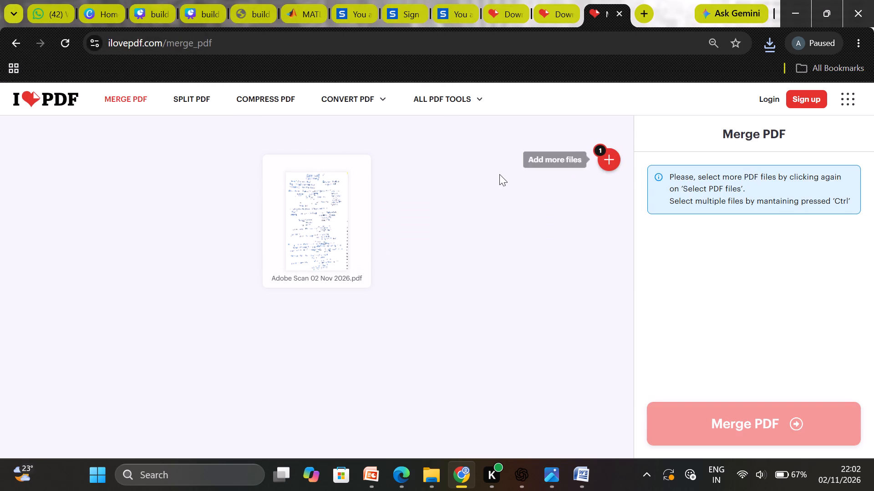
{"action": "left_click", "coordinate": [603, 153]}
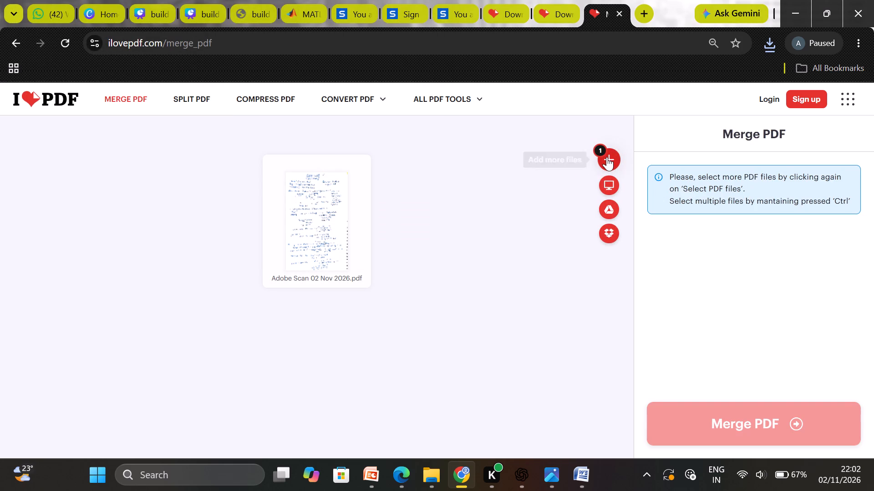
{"action": "left_click", "coordinate": [607, 157]}
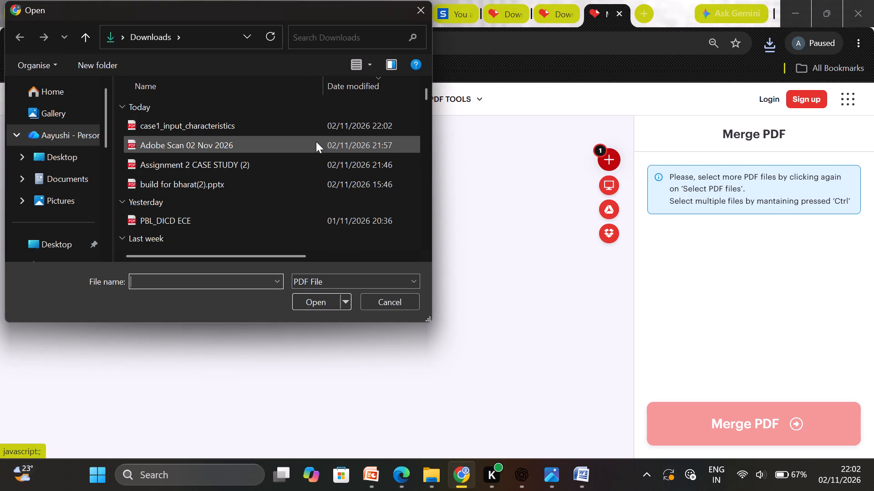
{"action": "left_click", "coordinate": [318, 125]}
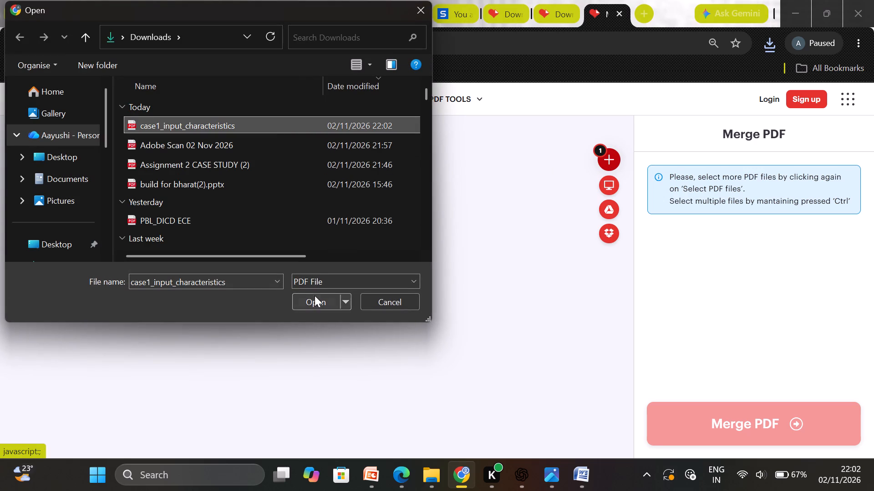
{"action": "left_click", "coordinate": [315, 295]}
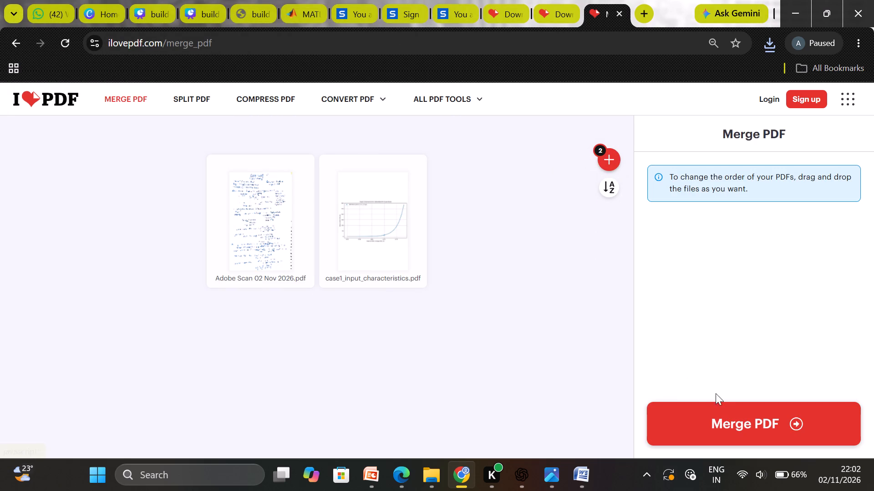
{"action": "left_click", "coordinate": [717, 423]}
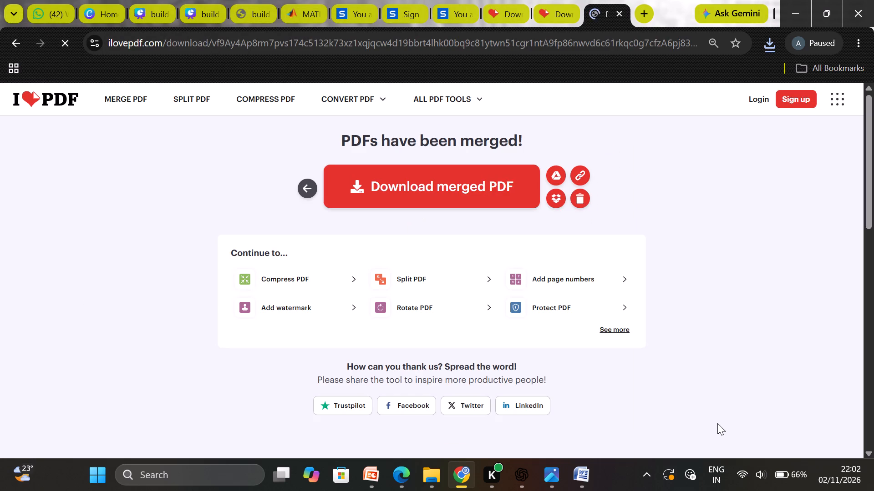
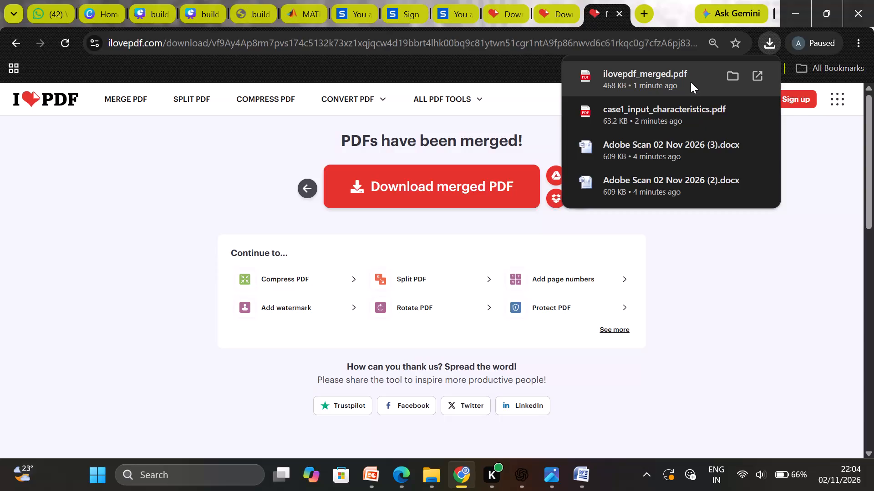
Look through all pages of the merged PDF ilovepdf_merged, checking the handwritten solution and both characteristics graphs.
{"action": "scroll", "coordinate": [614, 245], "scroll_direction": "down", "scroll_amount": 8}
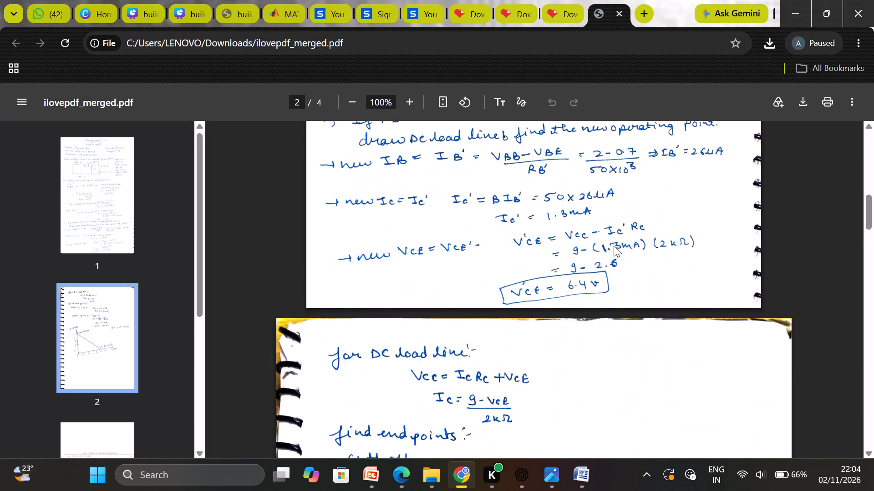
{"action": "scroll", "coordinate": [614, 245], "scroll_direction": "down", "scroll_amount": 20}
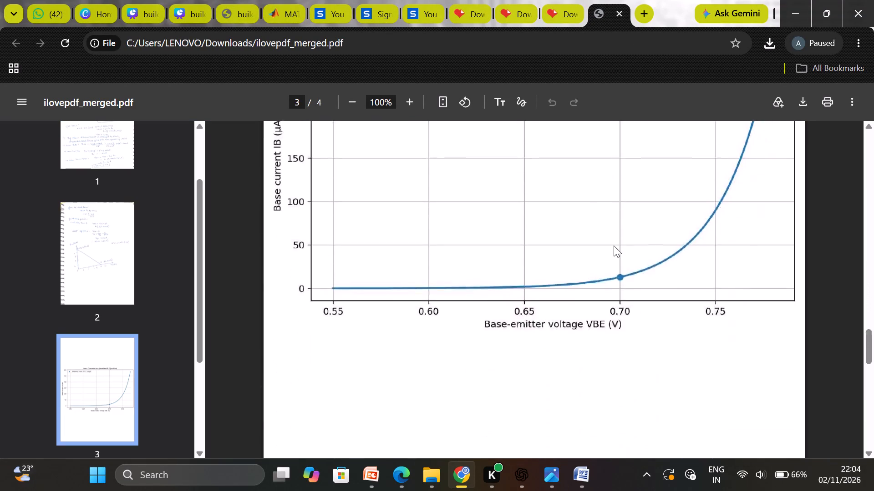
{"action": "scroll", "coordinate": [614, 245], "scroll_direction": "down", "scroll_amount": 12}
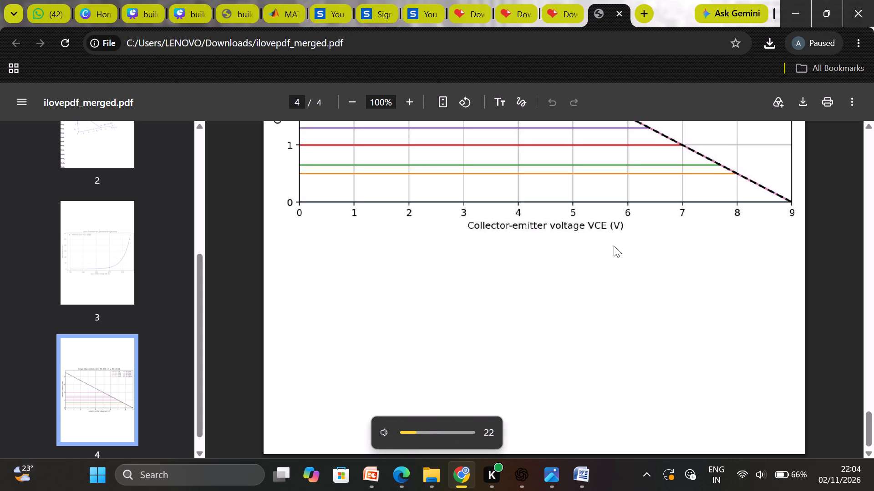
{"action": "scroll", "coordinate": [614, 245], "scroll_direction": "left", "scroll_amount": 1}
{"action": "scroll", "coordinate": [614, 245], "scroll_direction": "down", "scroll_amount": 9}
{"action": "scroll", "coordinate": [614, 245], "scroll_direction": "up", "scroll_amount": 7}
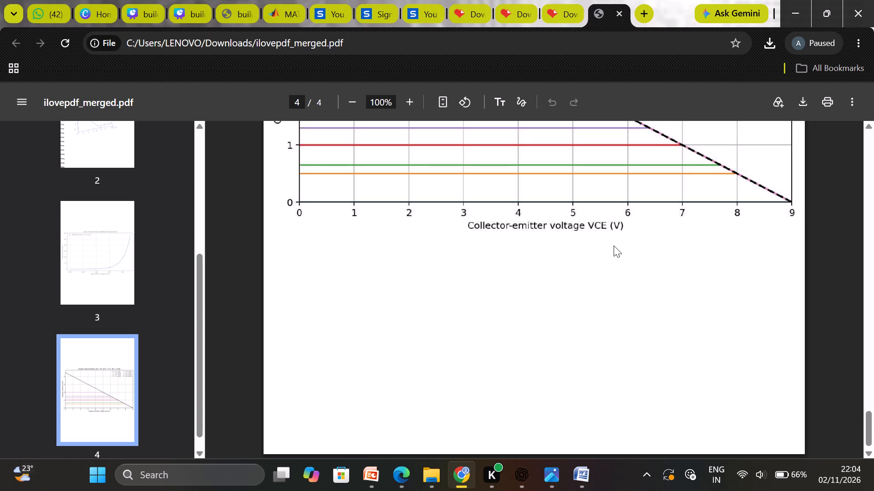
{"action": "scroll", "coordinate": [614, 245], "scroll_direction": "up", "scroll_amount": 11}
{"action": "scroll", "coordinate": [614, 245], "scroll_direction": "up", "scroll_amount": 20}
{"action": "scroll", "coordinate": [614, 245], "scroll_direction": "up", "scroll_amount": 19}
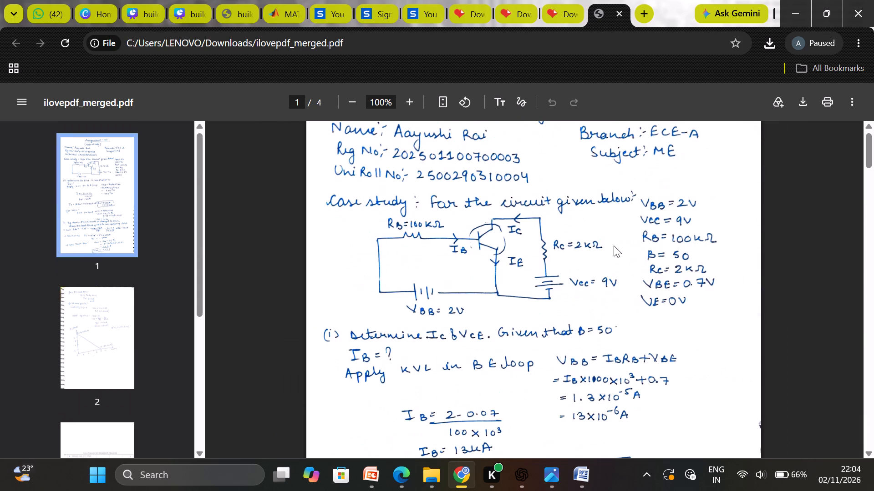
{"action": "scroll", "coordinate": [614, 245], "scroll_direction": "up", "scroll_amount": 4}
{"action": "scroll", "coordinate": [553, 283], "scroll_direction": "down", "scroll_amount": 3}
{"action": "scroll", "coordinate": [553, 283], "scroll_direction": "up", "scroll_amount": 10}
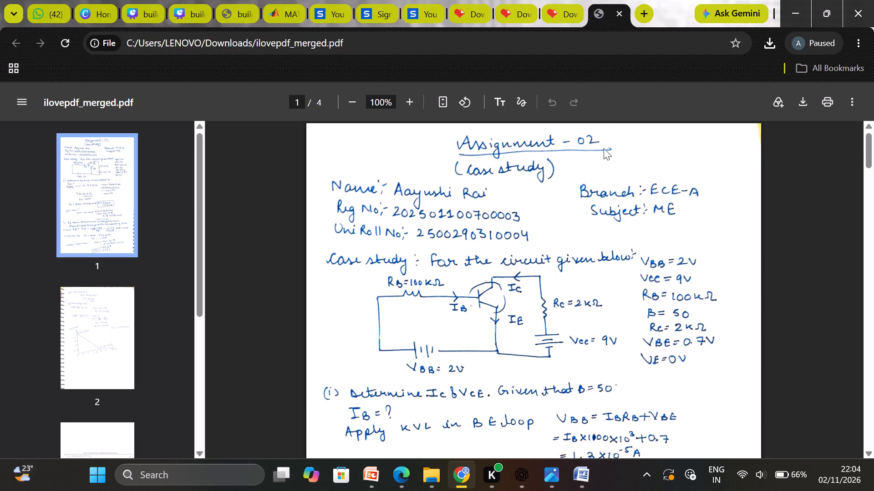
Open a new browser tab ready for a web search.
{"action": "left_click", "coordinate": [640, 10]}
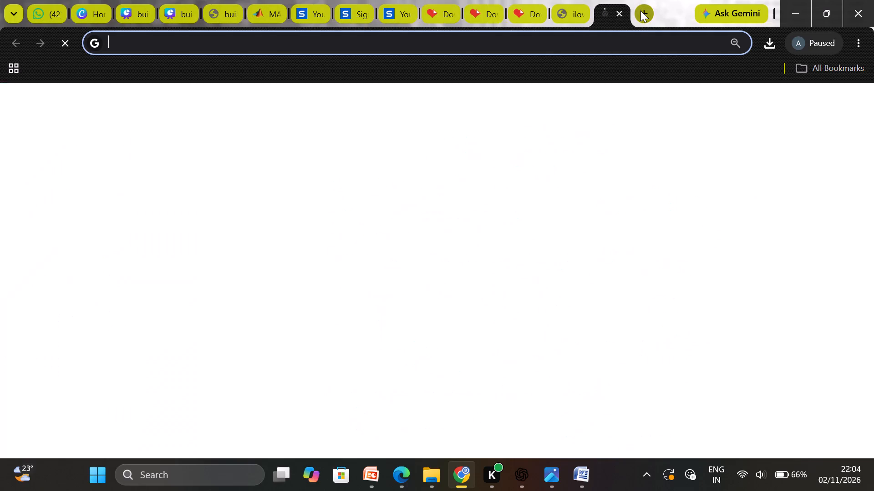
{"action": "left_click", "coordinate": [602, 40]}
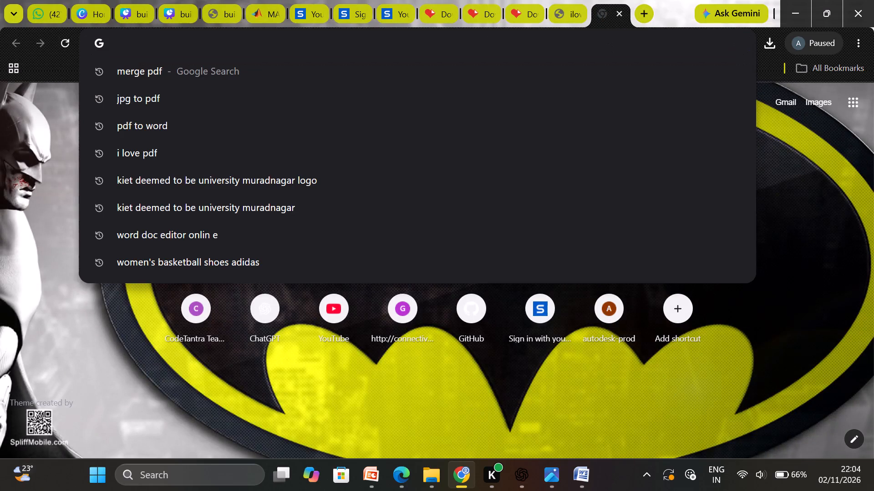
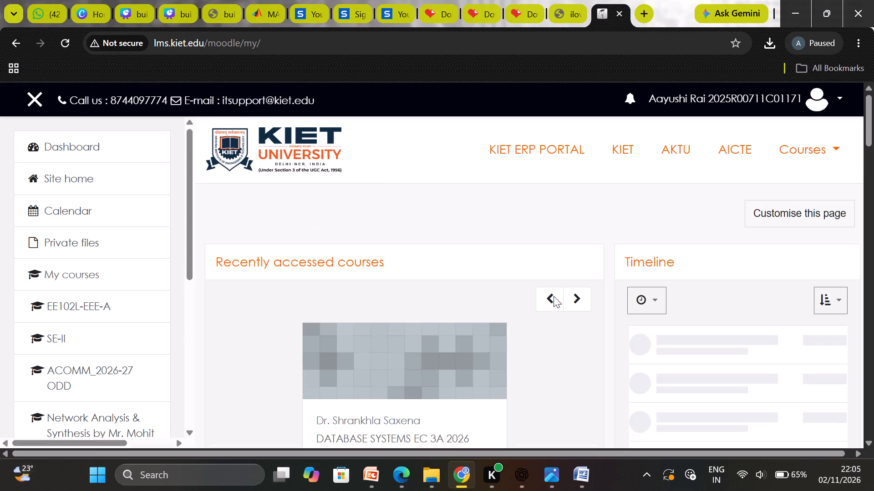
Open the CA2_Case Study assignment from the LMS timeline and start adding a submission.
{"action": "scroll", "coordinate": [591, 316], "scroll_direction": "down", "scroll_amount": 1}
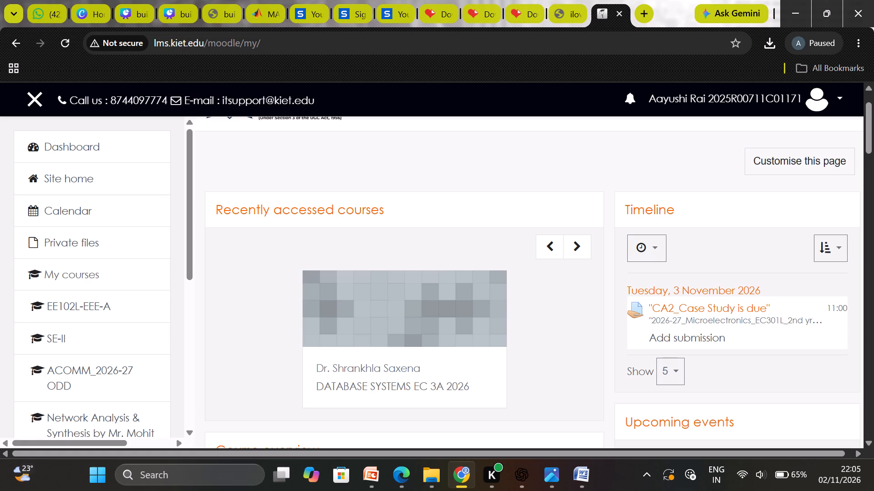
{"action": "left_click", "coordinate": [671, 305]}
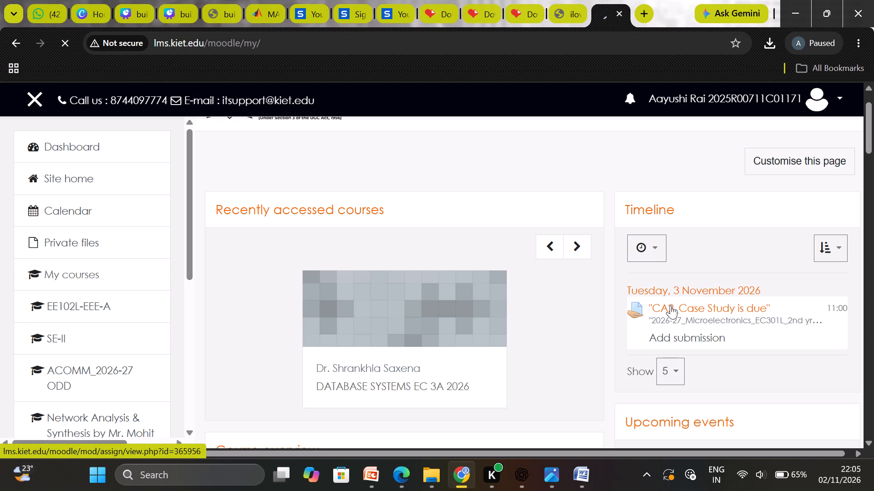
{"action": "scroll", "coordinate": [568, 306], "scroll_direction": "down", "scroll_amount": 2}
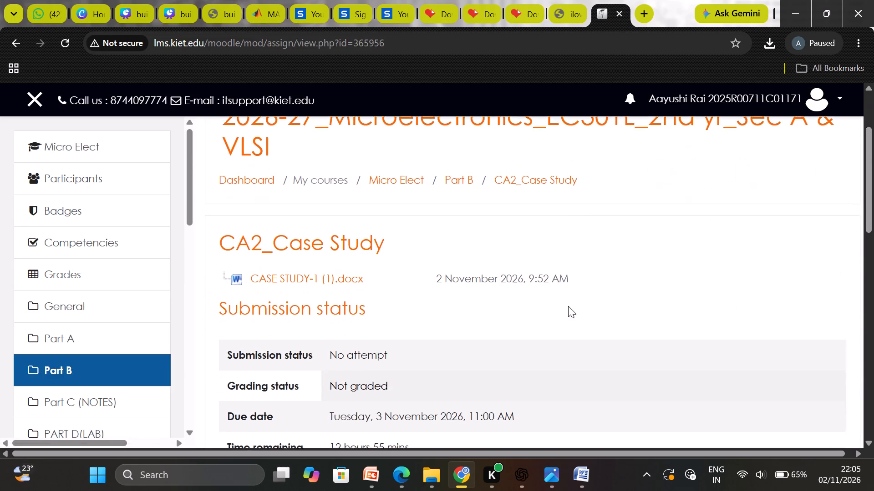
{"action": "scroll", "coordinate": [568, 306], "scroll_direction": "down", "scroll_amount": 1}
{"action": "scroll", "coordinate": [511, 280], "scroll_direction": "down", "scroll_amount": 3}
{"action": "scroll", "coordinate": [511, 280], "scroll_direction": "up", "scroll_amount": 1}
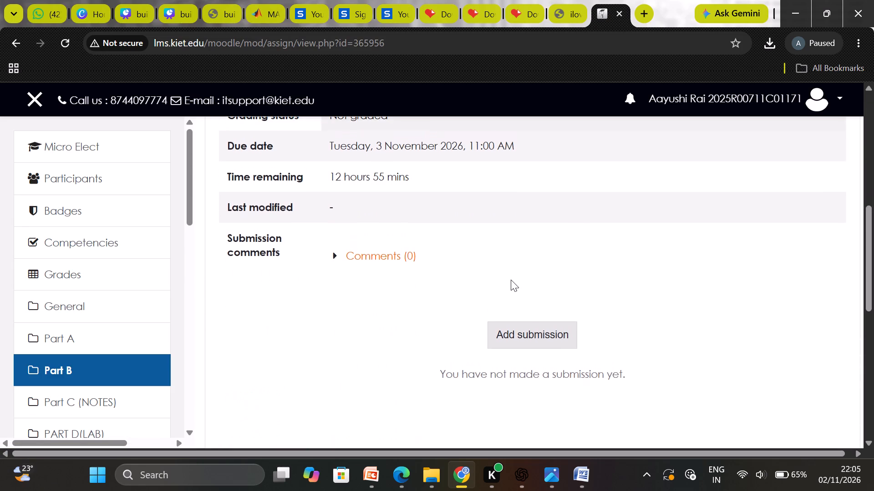
{"action": "scroll", "coordinate": [511, 280], "scroll_direction": "up", "scroll_amount": 1}
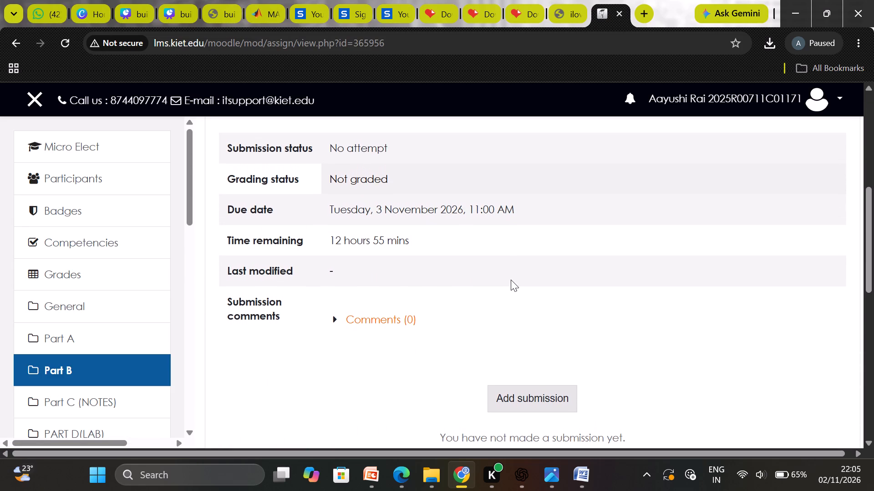
{"action": "scroll", "coordinate": [511, 280], "scroll_direction": "down", "scroll_amount": 1}
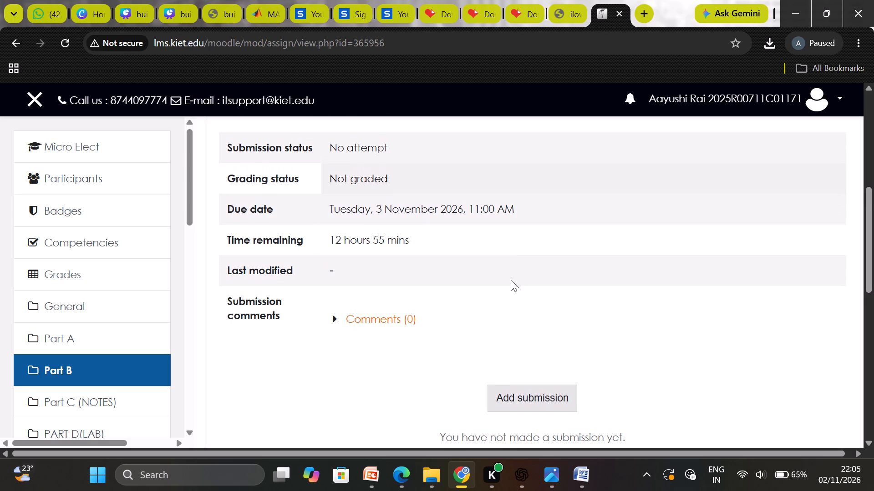
{"action": "scroll", "coordinate": [511, 280], "scroll_direction": "down", "scroll_amount": 1}
{"action": "left_click", "coordinate": [512, 344]}
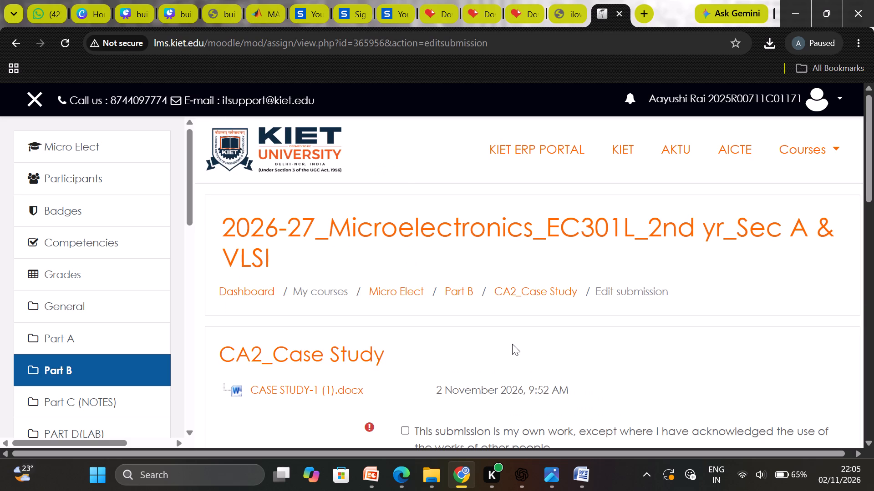
{"action": "scroll", "coordinate": [512, 344], "scroll_direction": "down", "scroll_amount": 3}
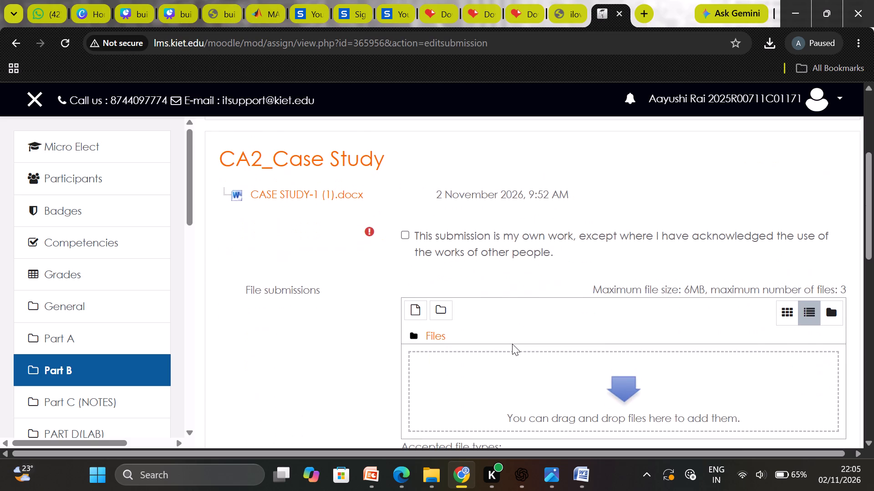
In File Explorer, rename the merged PDF ilovepdf_merged in the Downloads folder as assignment 2.
{"action": "left_click", "coordinate": [433, 470]}
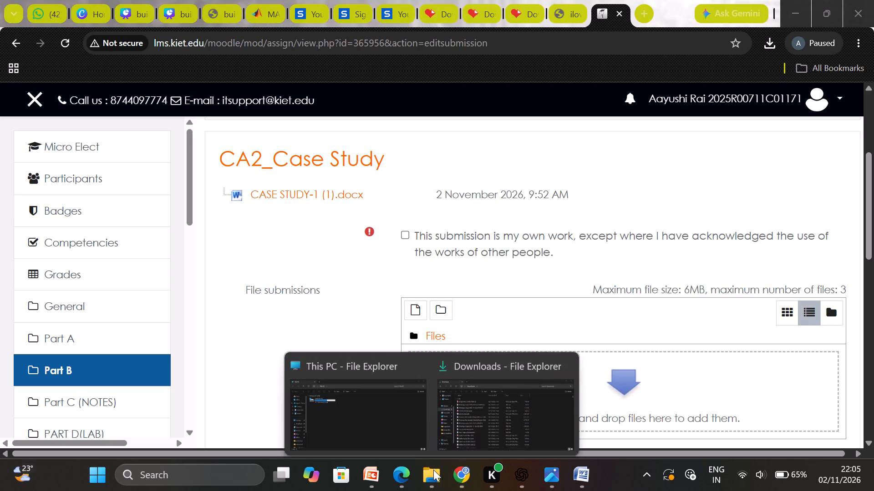
{"action": "left_click", "coordinate": [445, 396]}
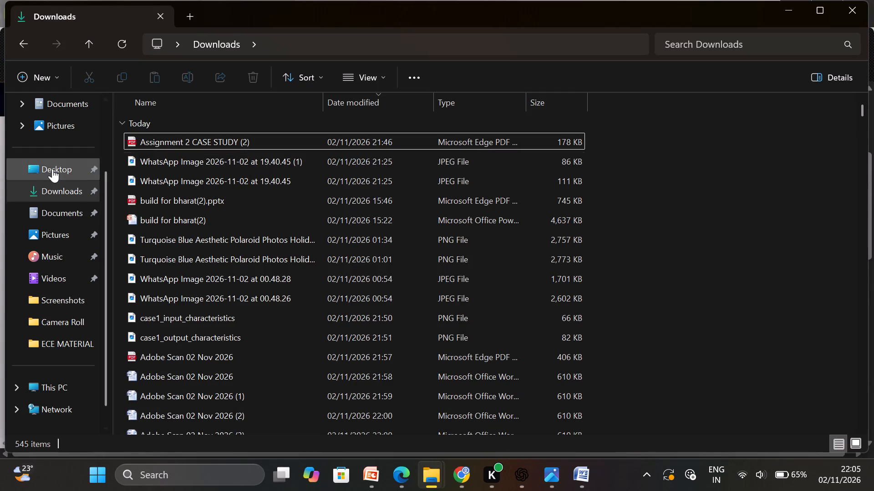
{"action": "double_click", "coordinate": [51, 169]}
{"action": "left_click", "coordinate": [52, 185]}
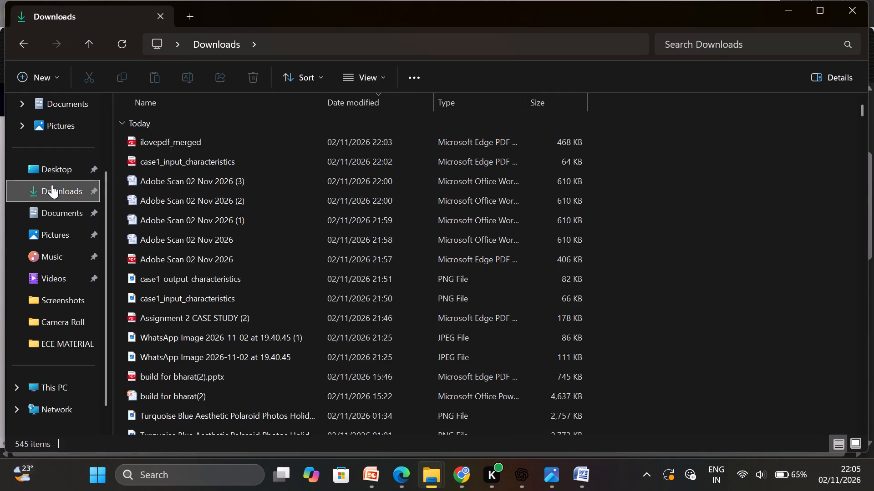
{"action": "right_click", "coordinate": [154, 145]}
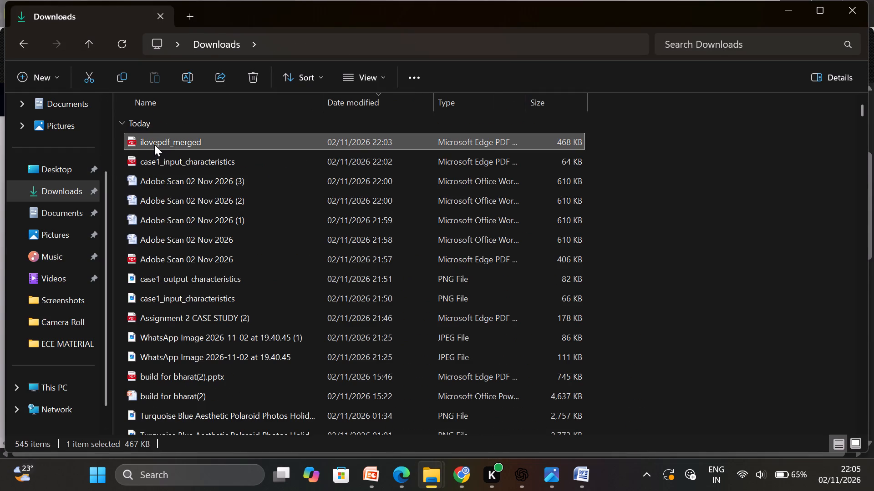
{"action": "left_click", "coordinate": [154, 145]}
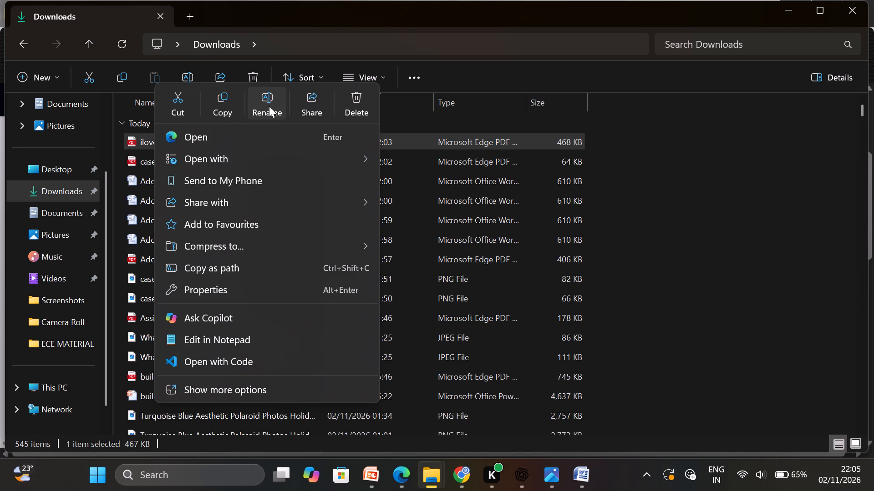
{"action": "left_click", "coordinate": [268, 105]}
{"action": "key", "text": "BackSpace"}
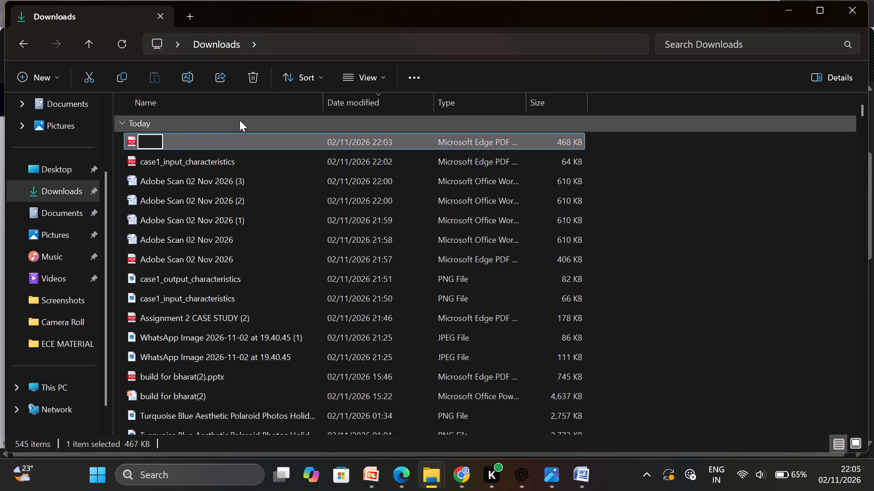
{"action": "type", "text": "assig"}
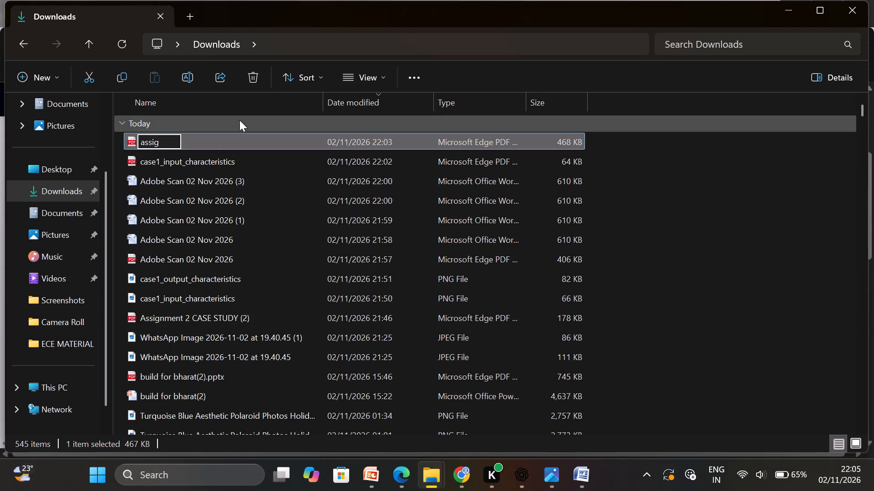
{"action": "type", "text": "nment"}
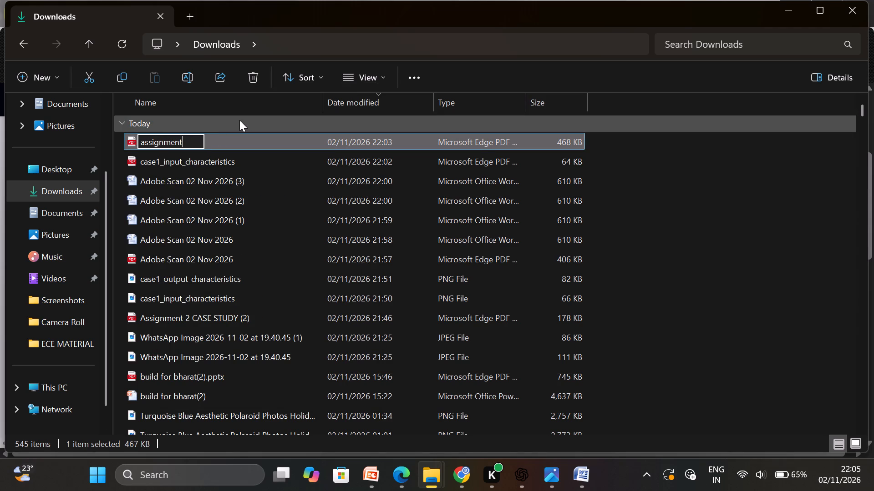
{"action": "key", "text": "space"}
{"action": "type", "text": "2"}
{"action": "key", "text": "Return"}
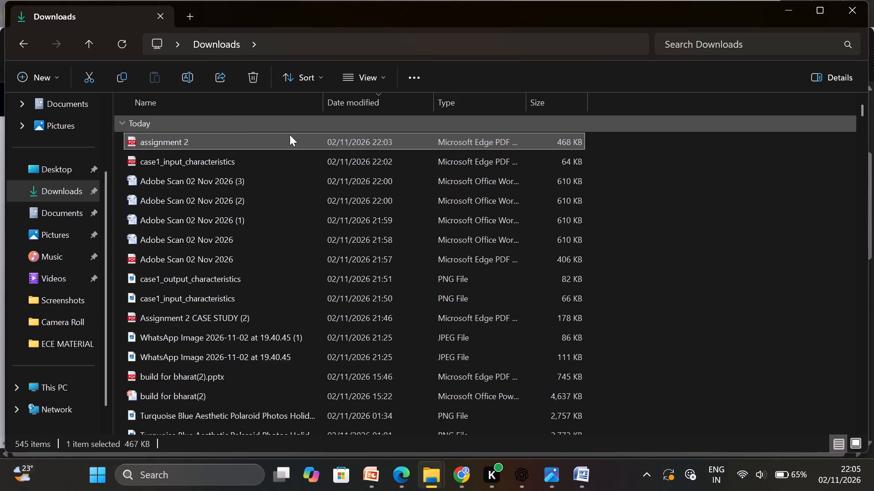
{"action": "left_click", "coordinate": [753, 225]}
Back in Chrome, upload assignment 2.pdf from Downloads to the file submissions, saving it as "assignment 2".
{"action": "left_click", "coordinate": [470, 475]}
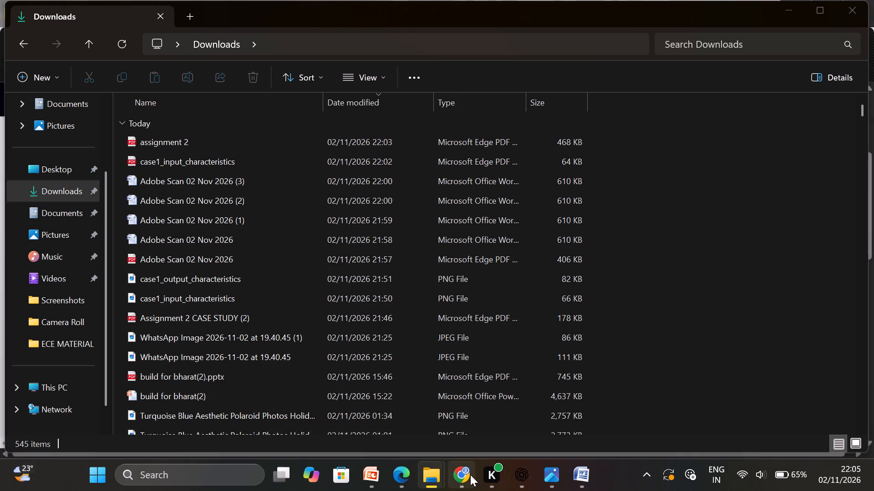
{"action": "scroll", "coordinate": [505, 320], "scroll_direction": "down", "scroll_amount": 1}
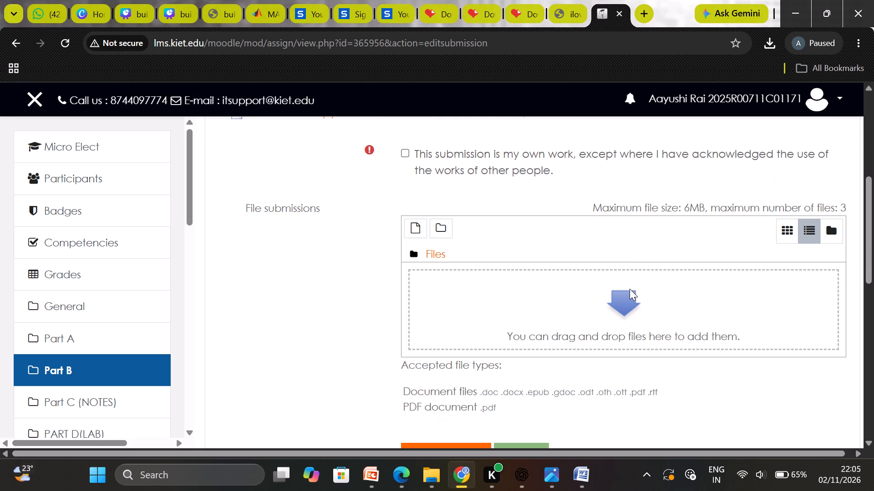
{"action": "left_click", "coordinate": [630, 289]}
{"action": "left_click", "coordinate": [335, 191]}
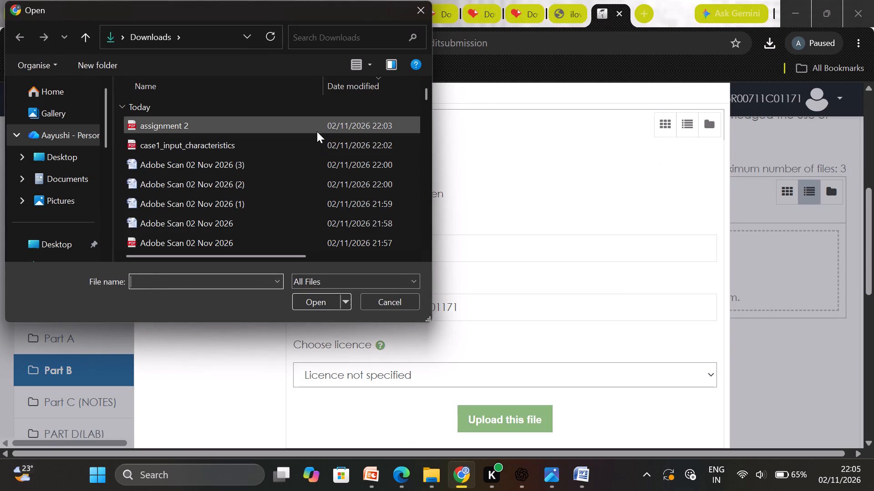
{"action": "left_click", "coordinate": [317, 131]}
{"action": "left_click", "coordinate": [315, 296]}
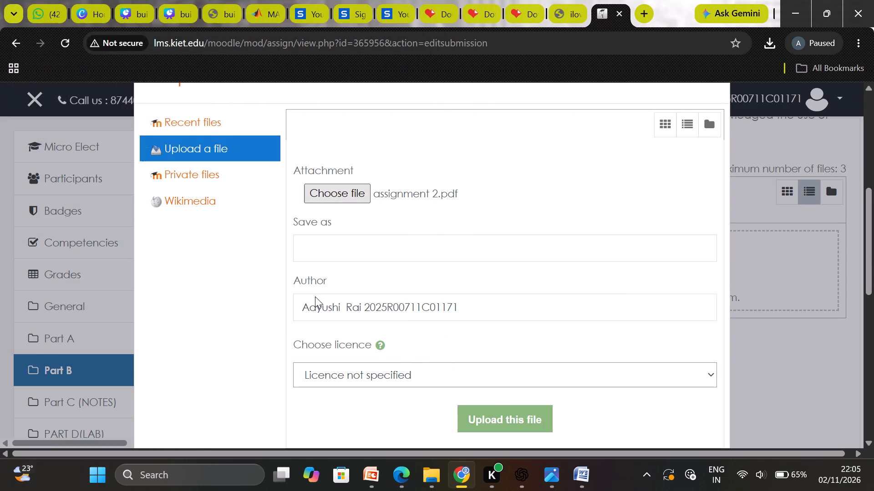
{"action": "left_click", "coordinate": [351, 250]}
{"action": "type", "text": "assign"}
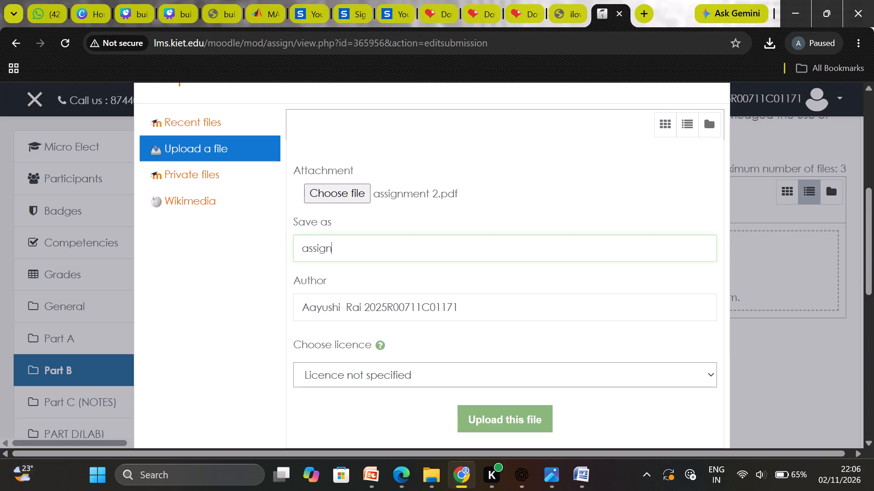
{"action": "type", "text": "ment 2"}
{"action": "key", "text": "space"}
{"action": "left_click", "coordinate": [489, 414]}
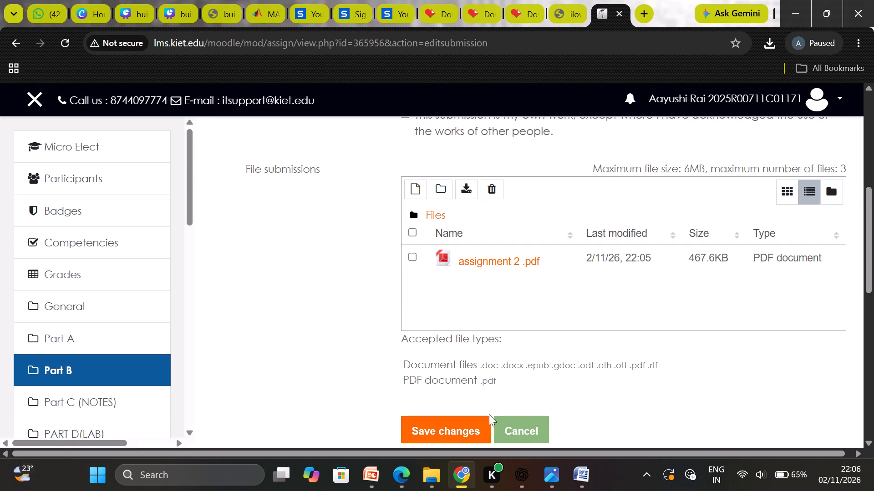
Accept the own-work declaration, save the CA2_Case Study submission and check its submission status.
{"action": "scroll", "coordinate": [525, 342], "scroll_direction": "up", "scroll_amount": 2}
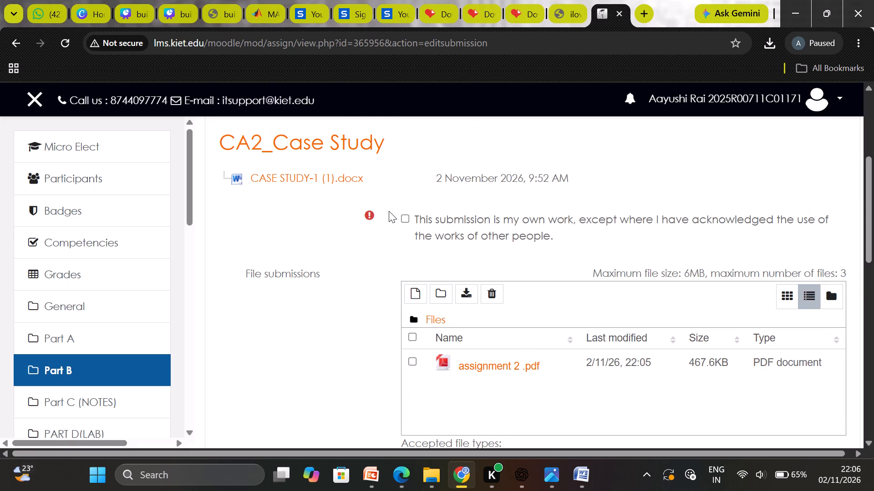
{"action": "left_click", "coordinate": [404, 219]}
{"action": "scroll", "coordinate": [404, 219], "scroll_direction": "down", "scroll_amount": 4}
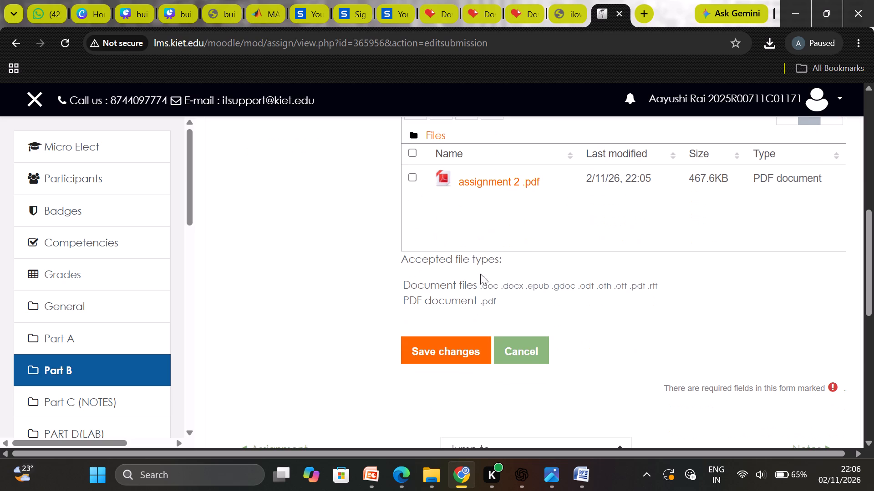
{"action": "left_click", "coordinate": [471, 349]}
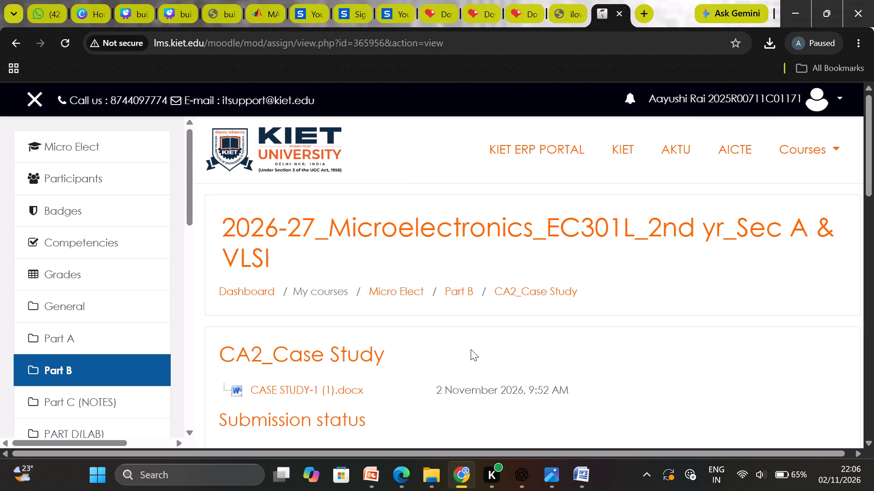
{"action": "scroll", "coordinate": [471, 349], "scroll_direction": "down", "scroll_amount": 2}
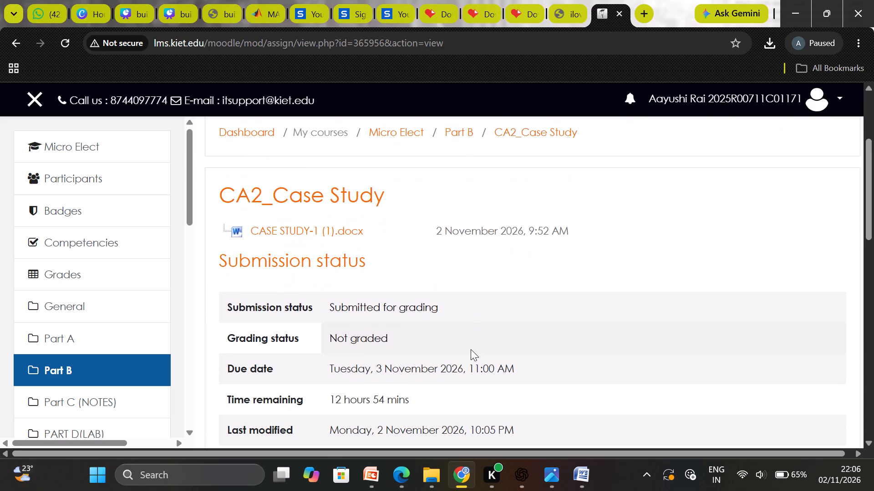